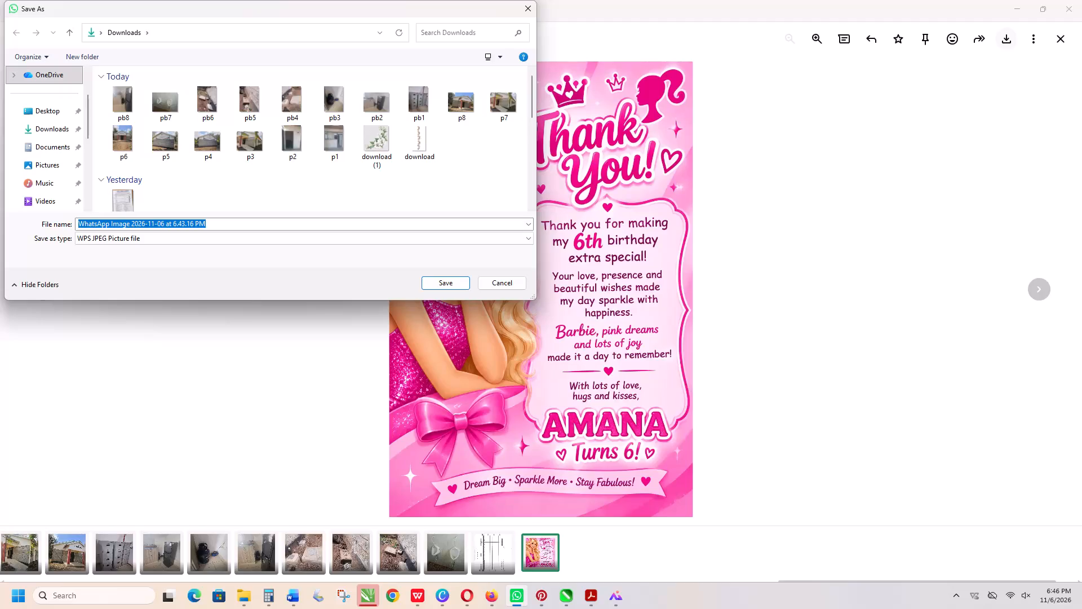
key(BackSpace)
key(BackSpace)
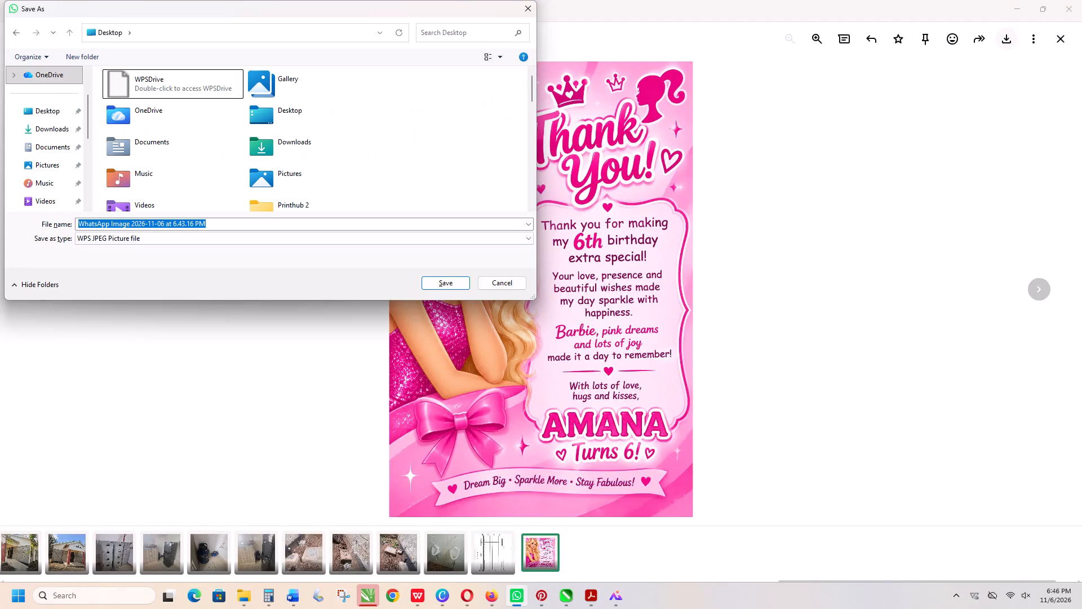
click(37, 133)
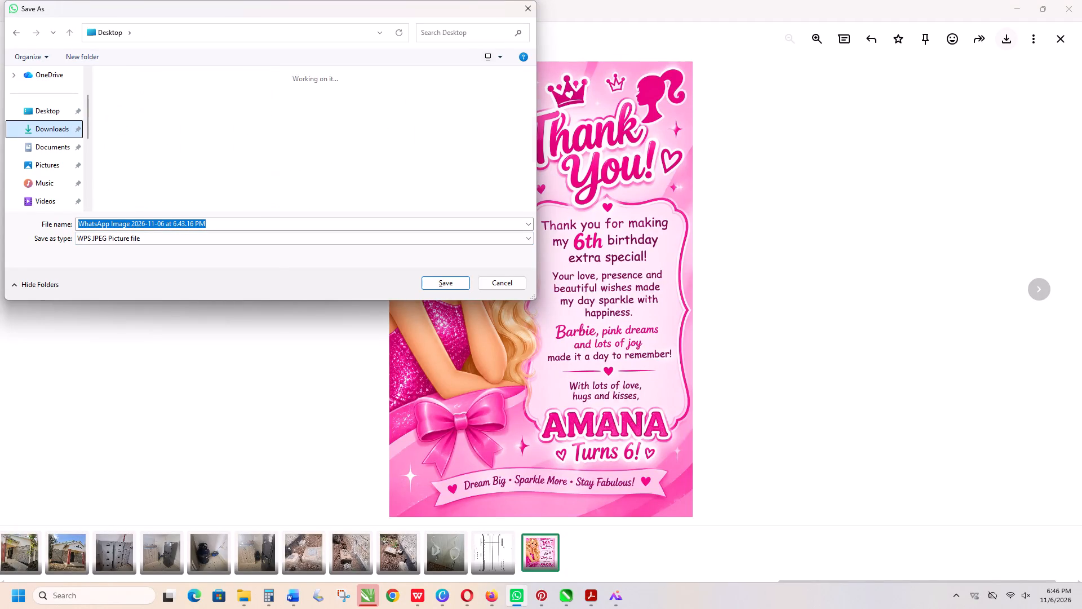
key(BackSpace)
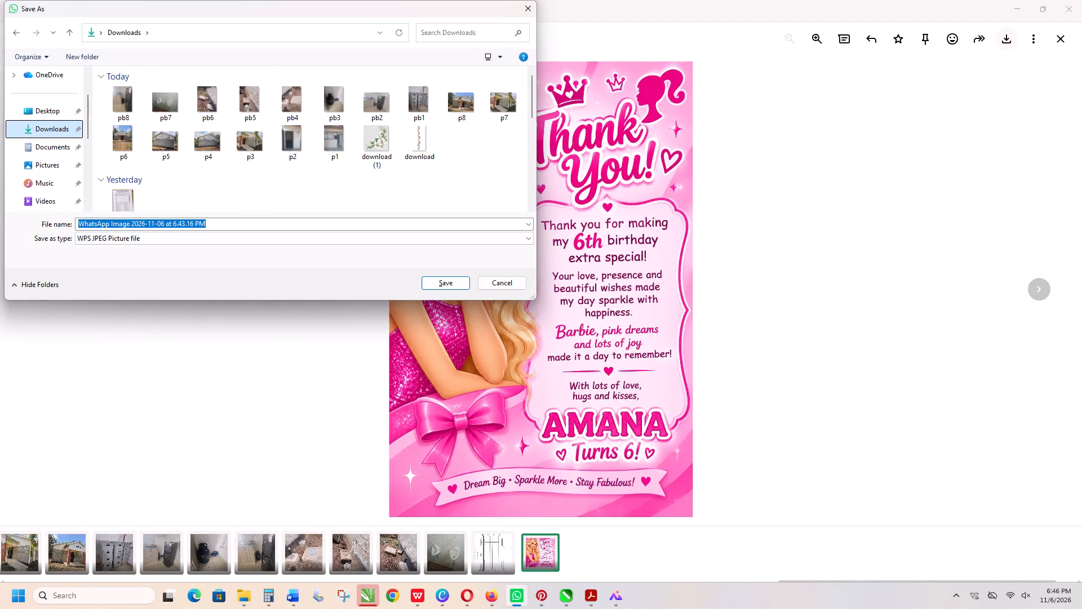
Save the pink birthday thank-you card image in the Downloads folder under the file name "Amana 6".
click(254, 225)
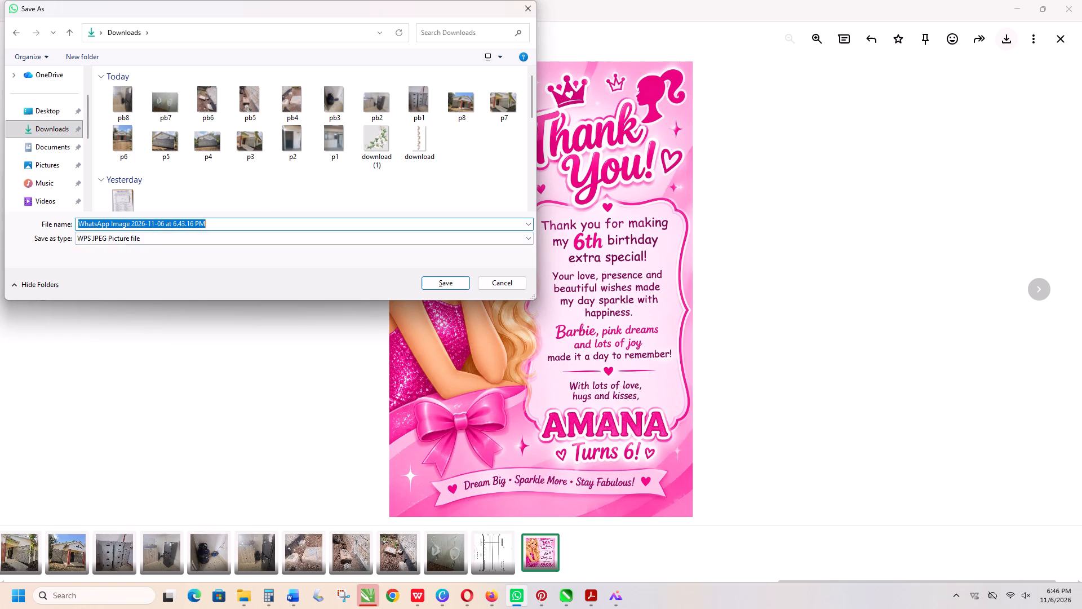
key(BackSpace)
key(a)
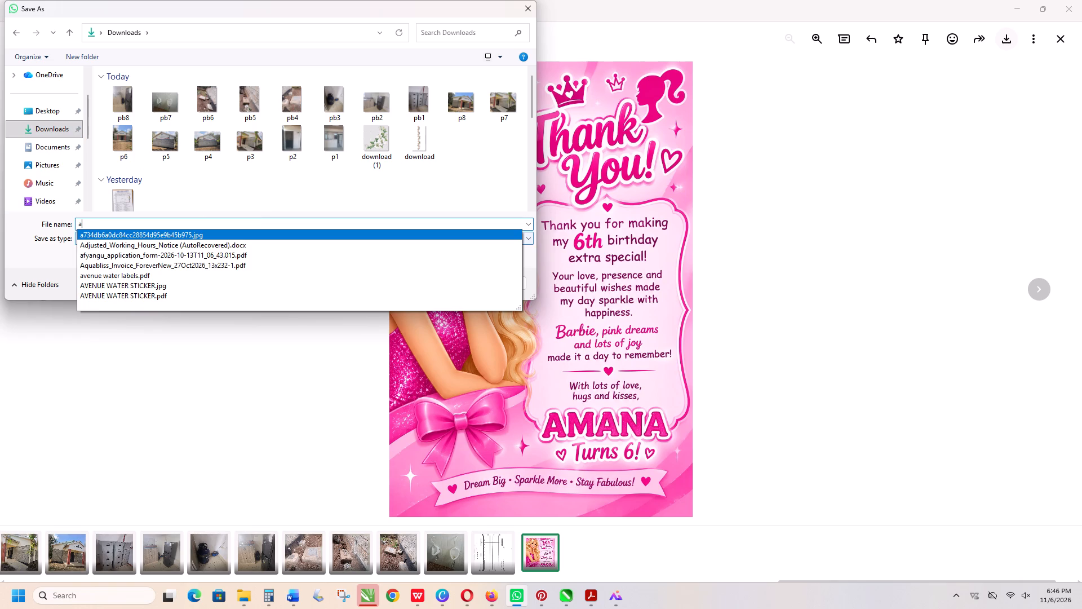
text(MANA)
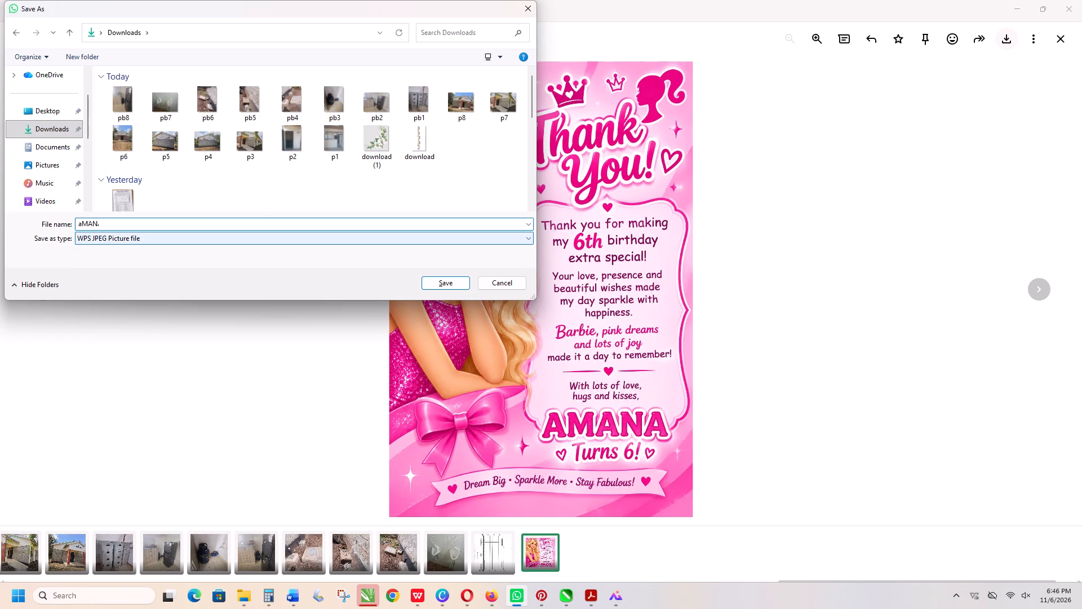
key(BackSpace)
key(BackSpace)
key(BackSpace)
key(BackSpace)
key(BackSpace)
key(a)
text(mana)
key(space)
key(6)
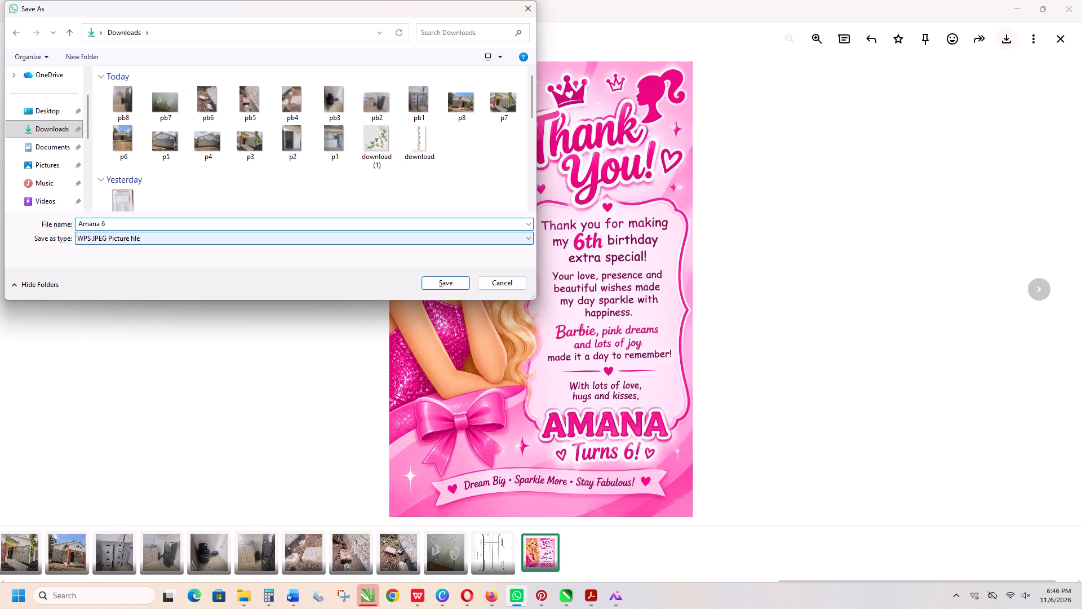
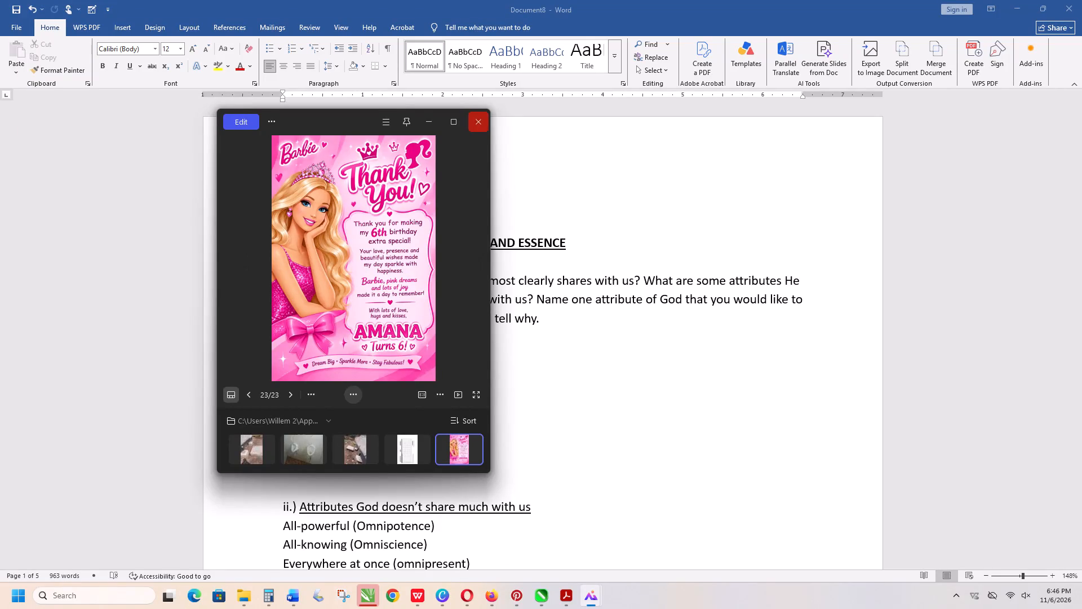
Close the image viewer window showing the pink Barbie thank-you card in front of the document.
click(475, 112)
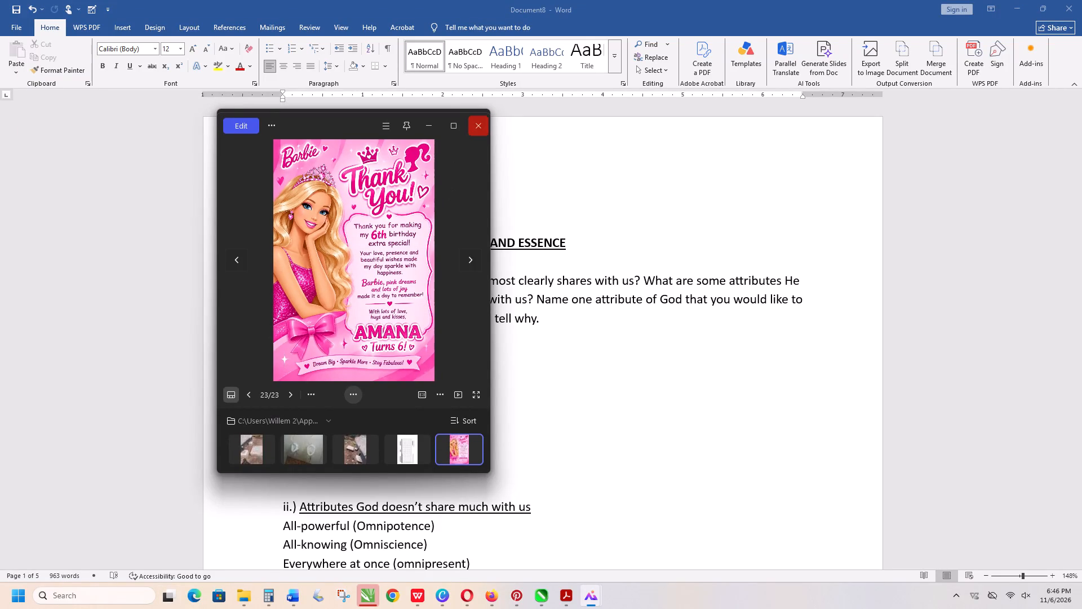
Close the image viewer window showing the pink Barbie thank-you card.
click(475, 124)
triple_click(475, 124)
double_click(475, 124)
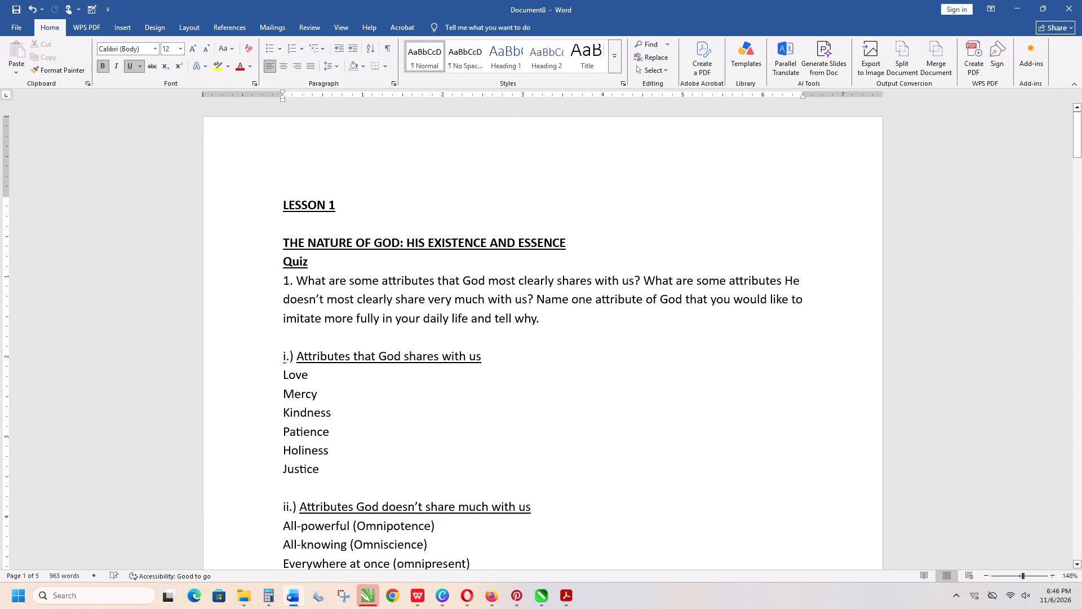
Launch the suggested app from Windows search over the open lesson document.
click(8, 587)
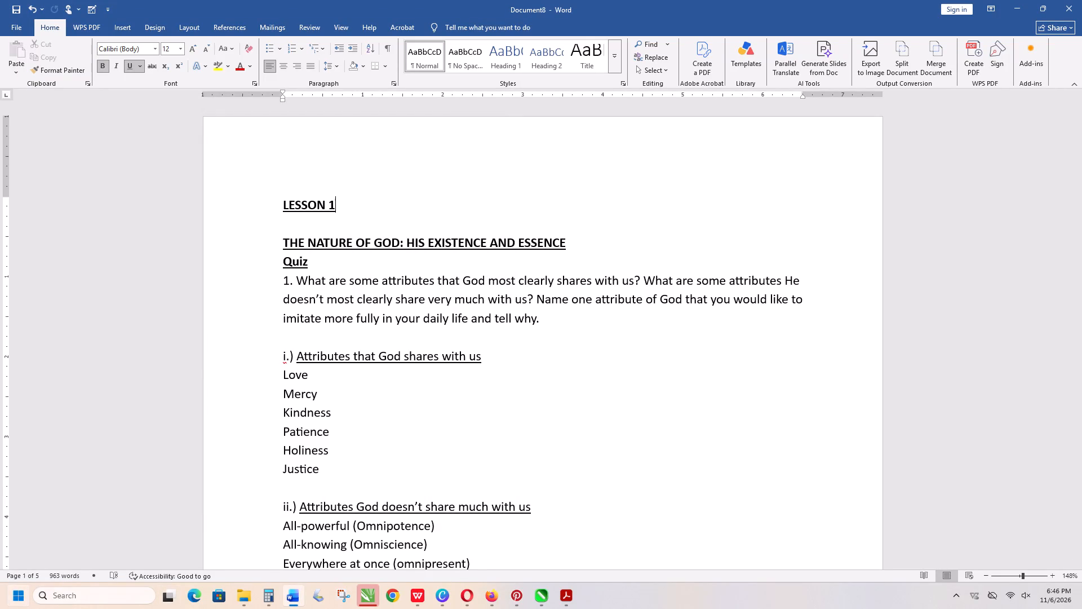
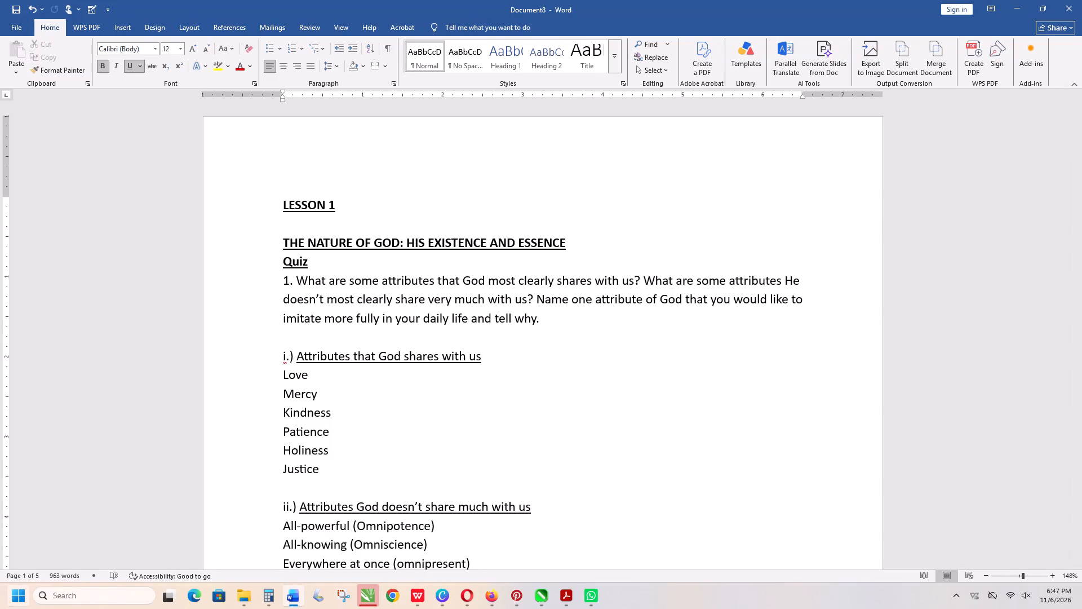
Switch to the Downloads folder in File Explorer and open the pink thank-you card image Amana 6.
click(251, 594)
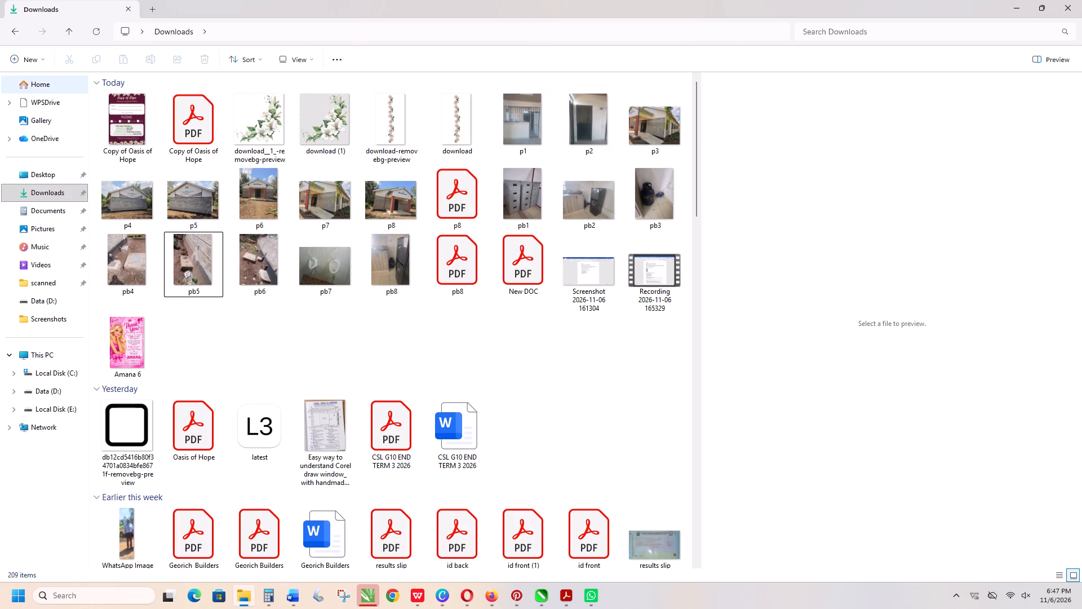
double_click(142, 330)
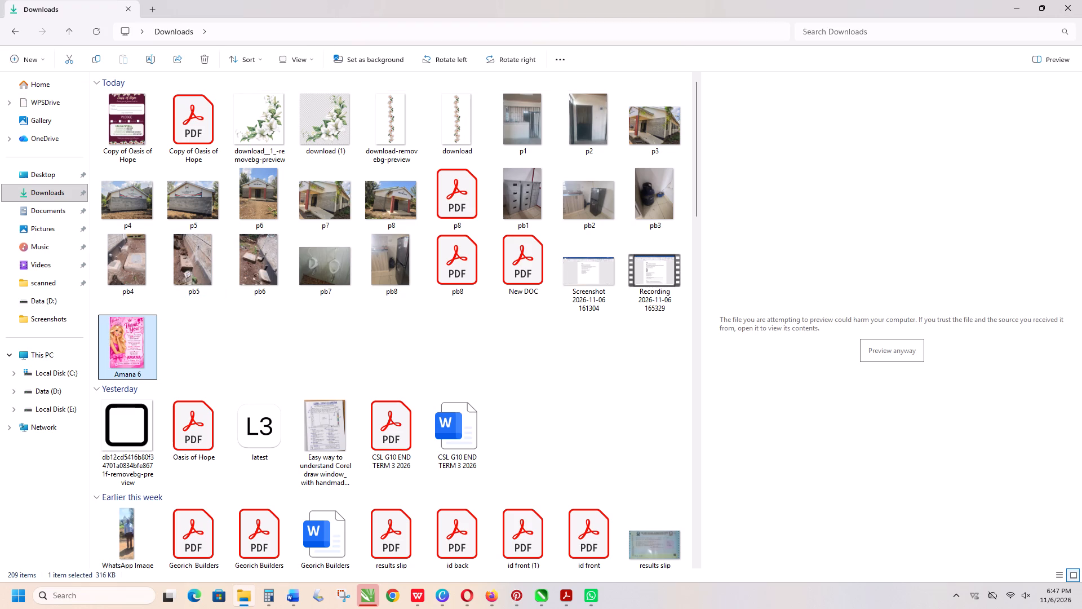
right_click(142, 330)
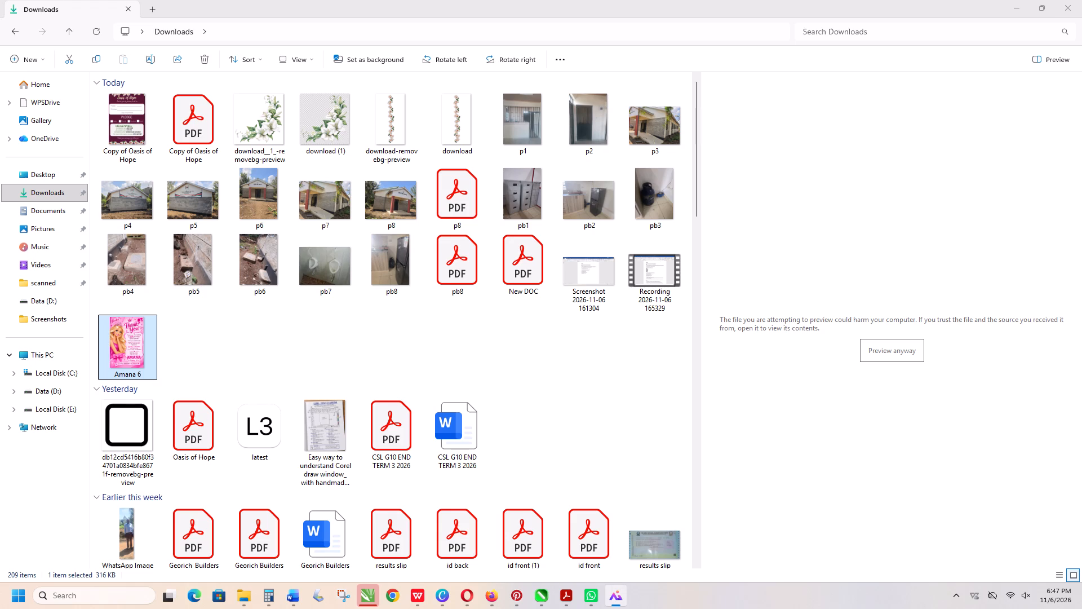
Open the Amana 6 thank-you card image from Downloads with CorelDRAW 2024 (64-Bit).
right_click(150, 330)
right_click(150, 330)
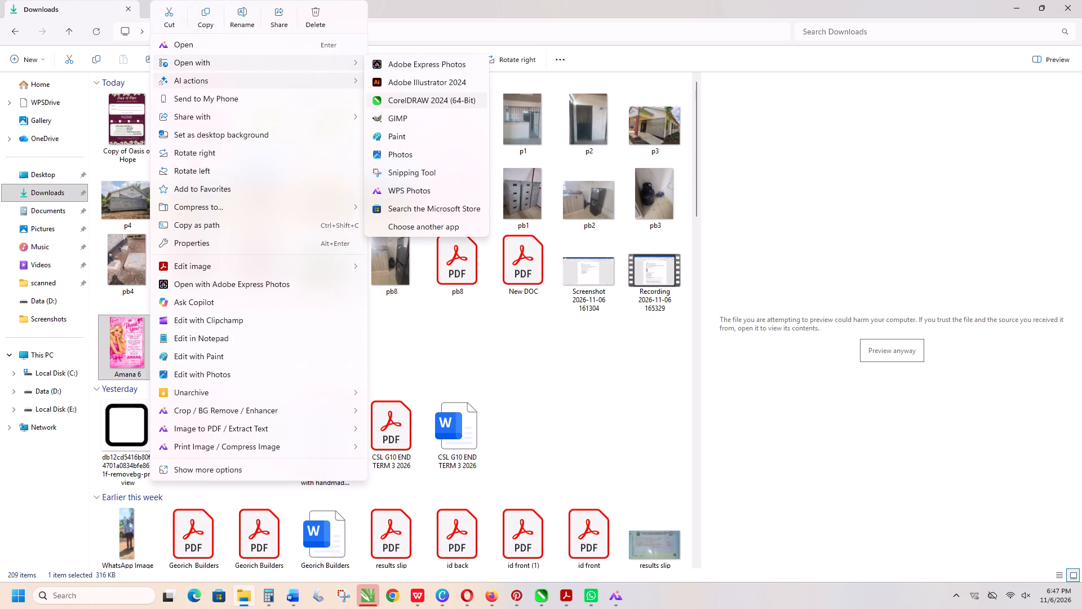
click(420, 101)
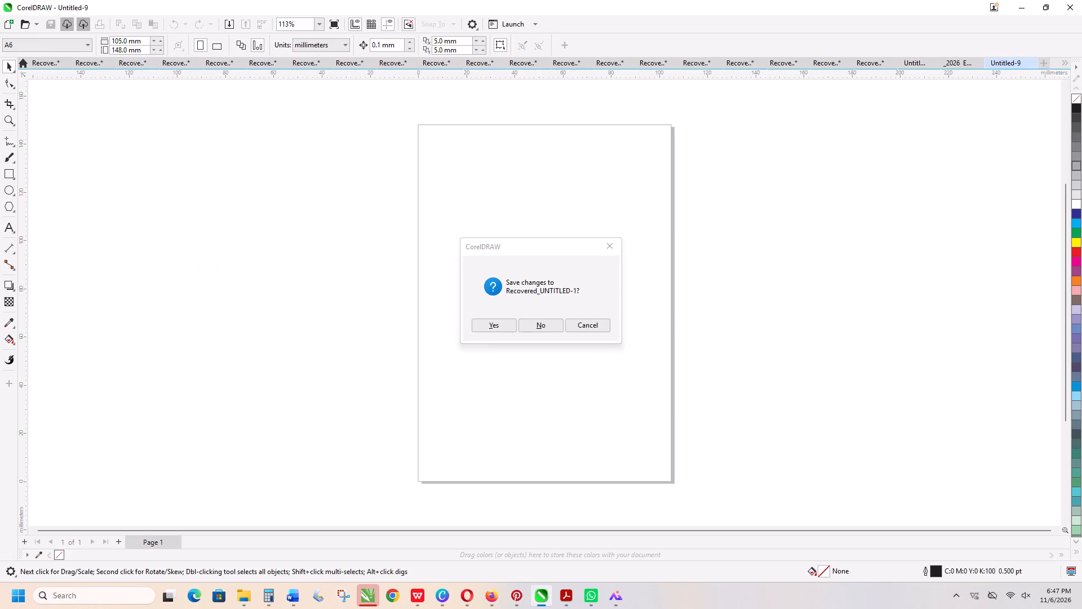
Choose to save the changes to the Recovered_UNTITLED-1 drawing.
click(505, 326)
click(505, 326)
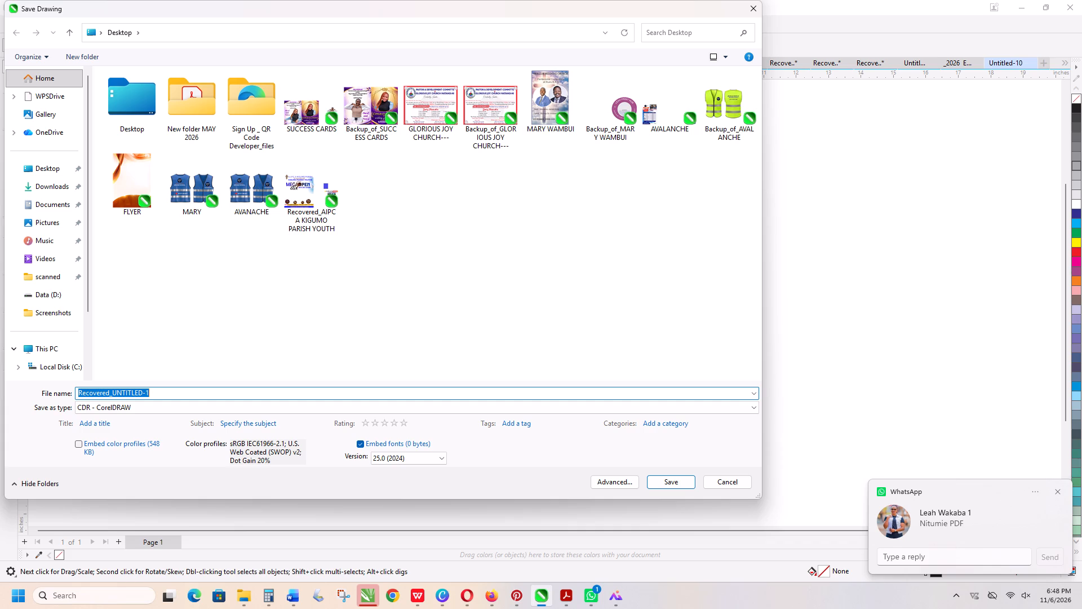
Save the drawing to the Desktop as Recovered_UNTITLED-1 in CDR - CorelDRAW format.
click(659, 484)
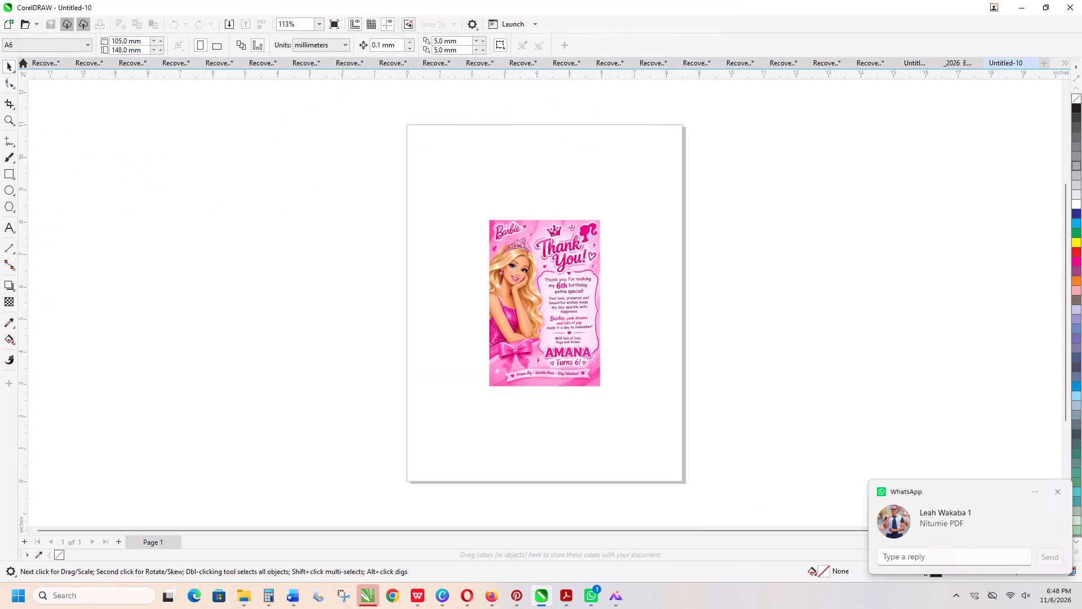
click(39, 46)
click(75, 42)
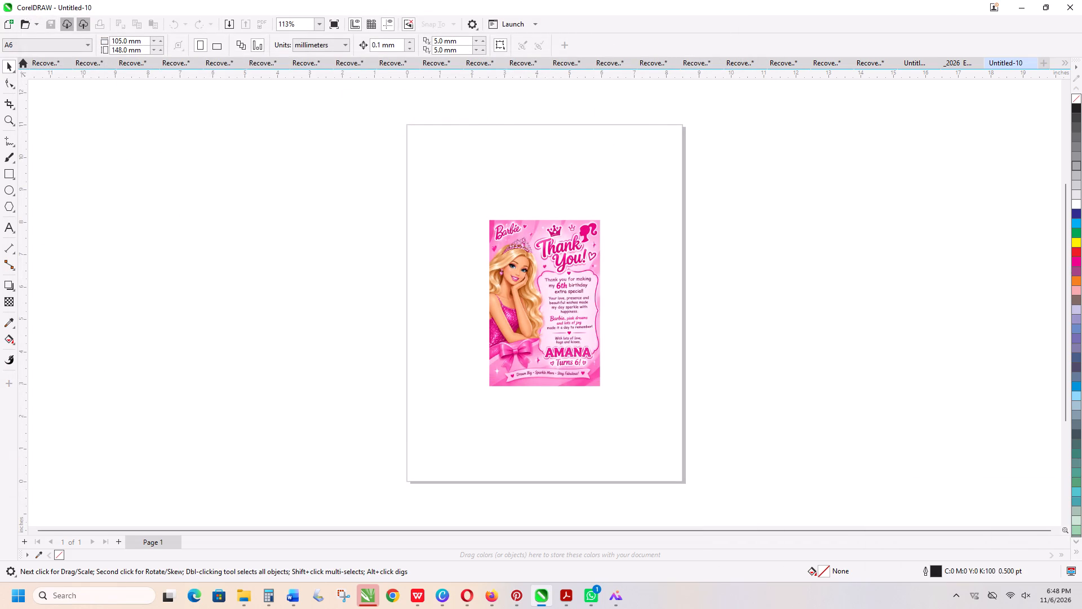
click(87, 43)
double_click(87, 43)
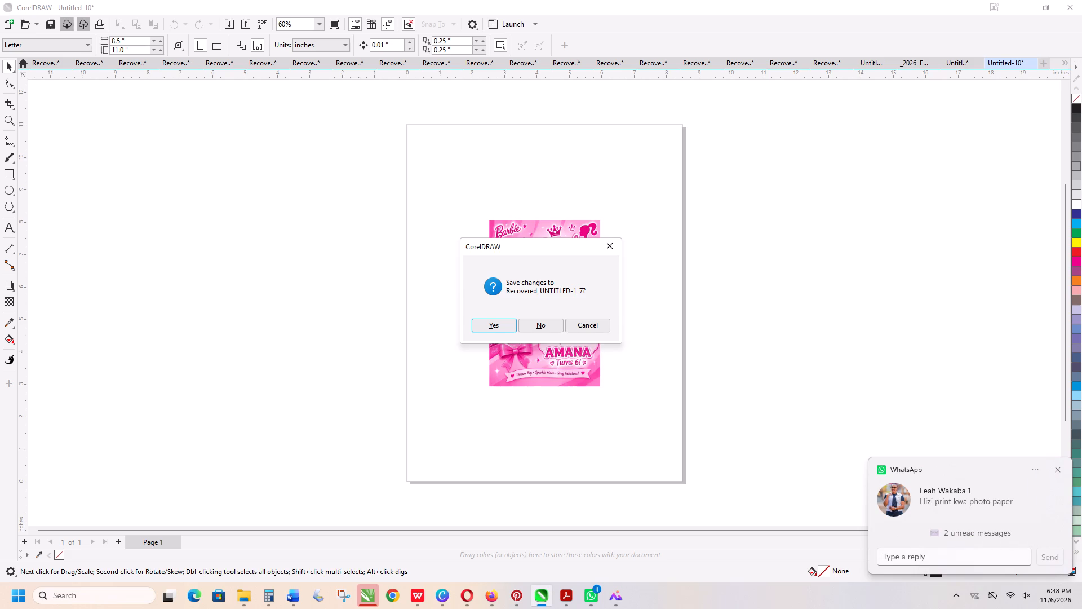
Open the incoming WhatsApp message about printing on photo paper from its notification.
click(959, 496)
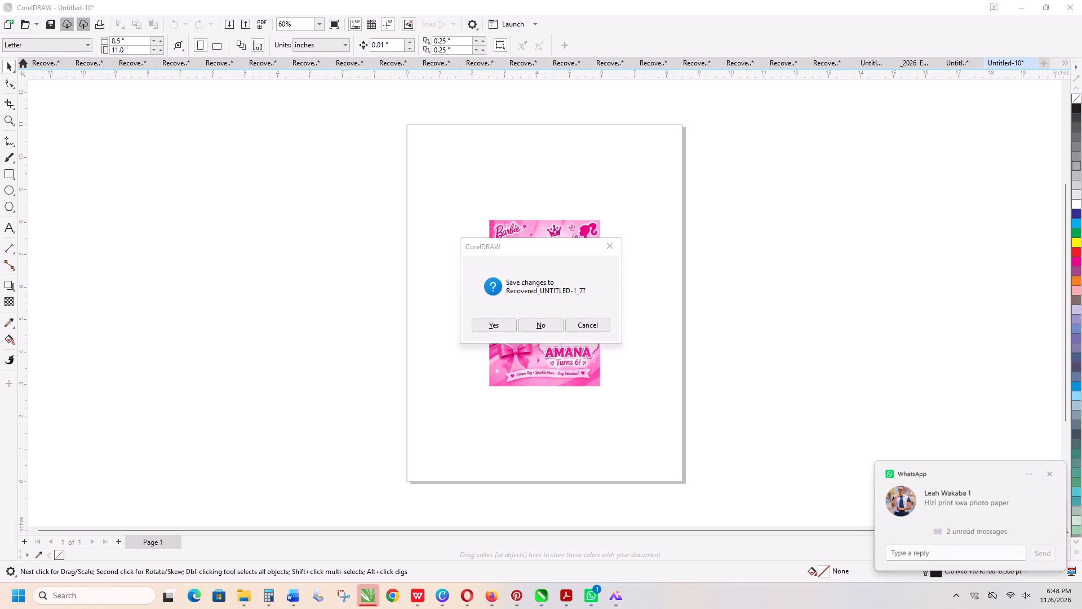
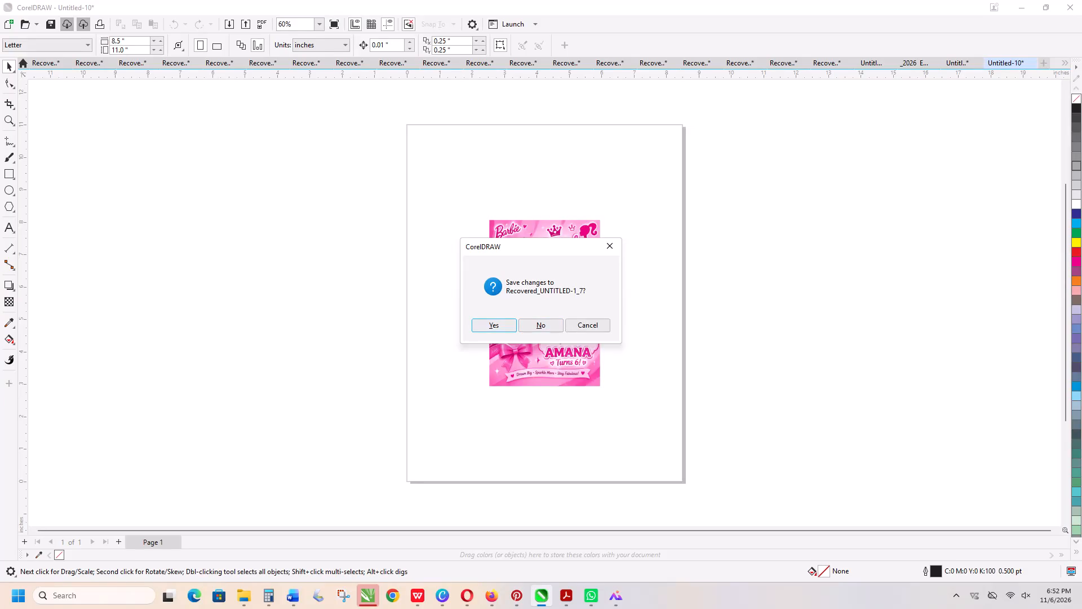
Save the changes to the recovered drawing on the Desktop as Recovered_UNTITLED-1_7 in CDR format, version 25.0 (2024).
click(503, 323)
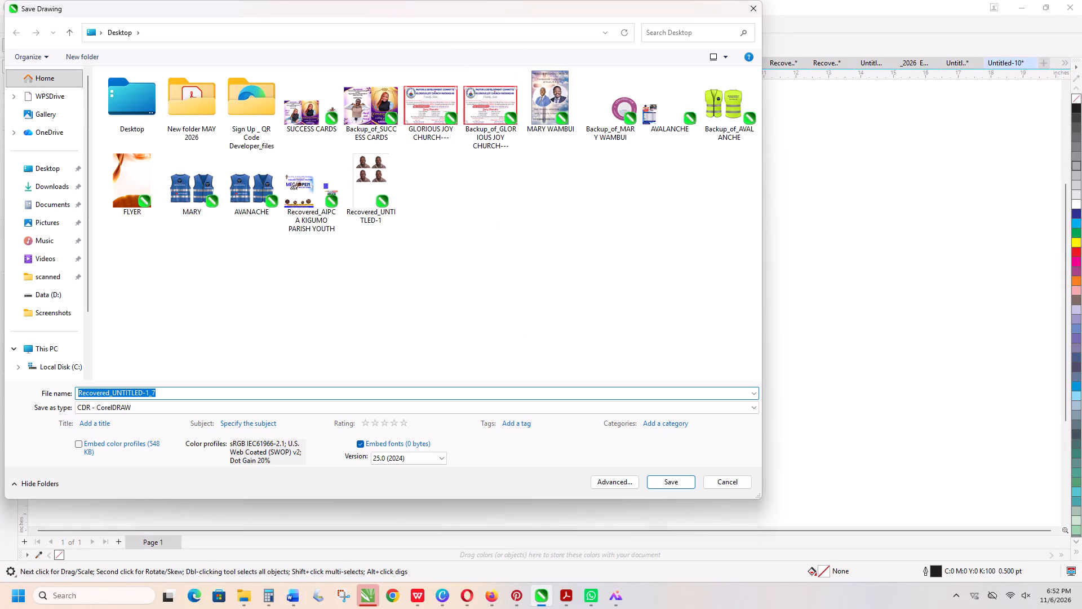
click(675, 482)
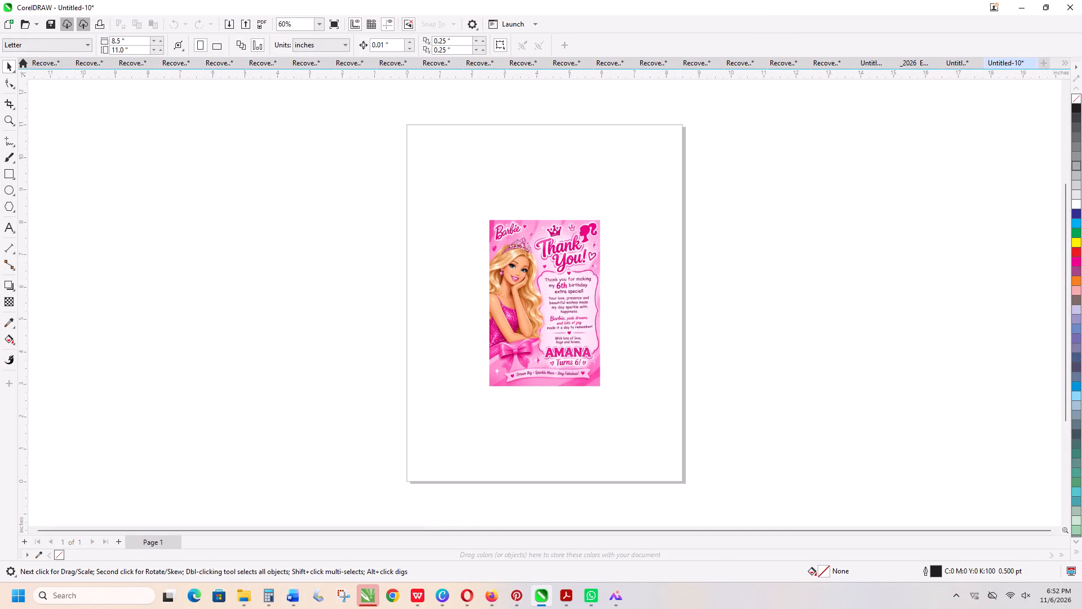
Close the Recovered_UNTITLED-3 drawing without saving its changes.
click(55, 43)
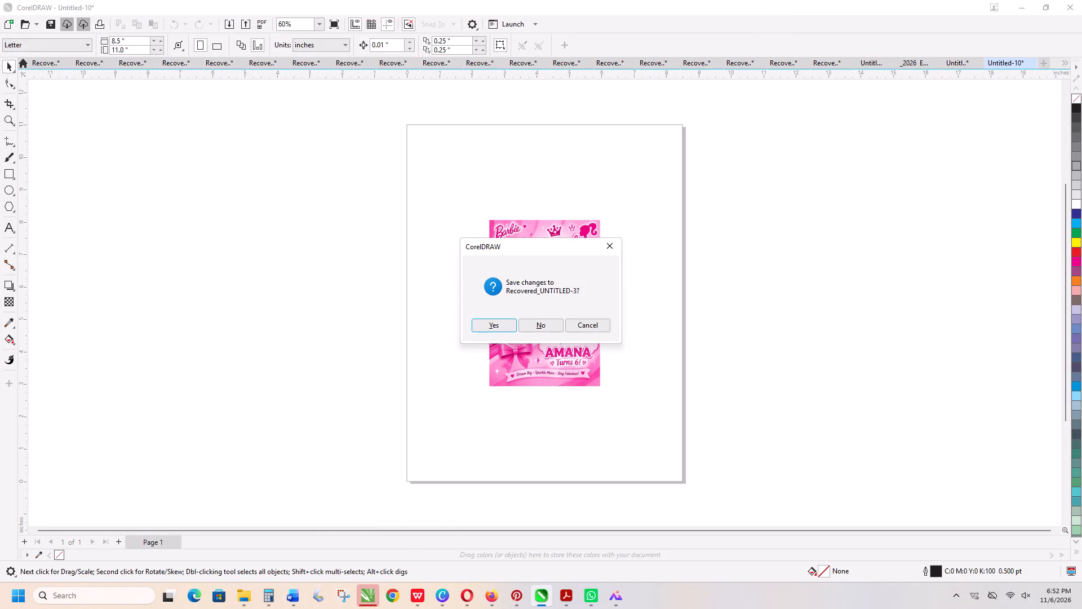
click(533, 324)
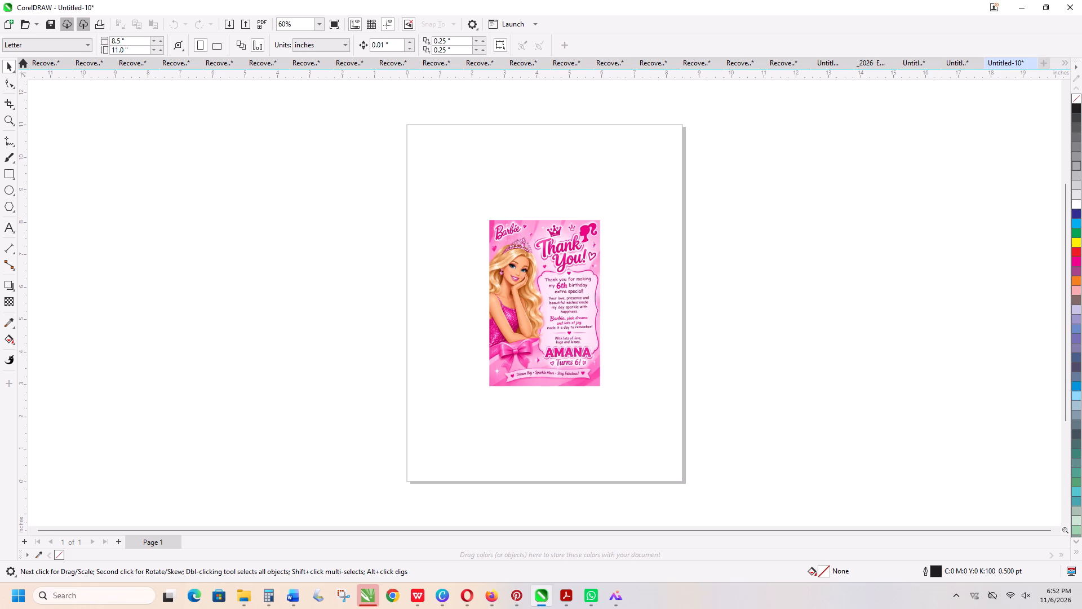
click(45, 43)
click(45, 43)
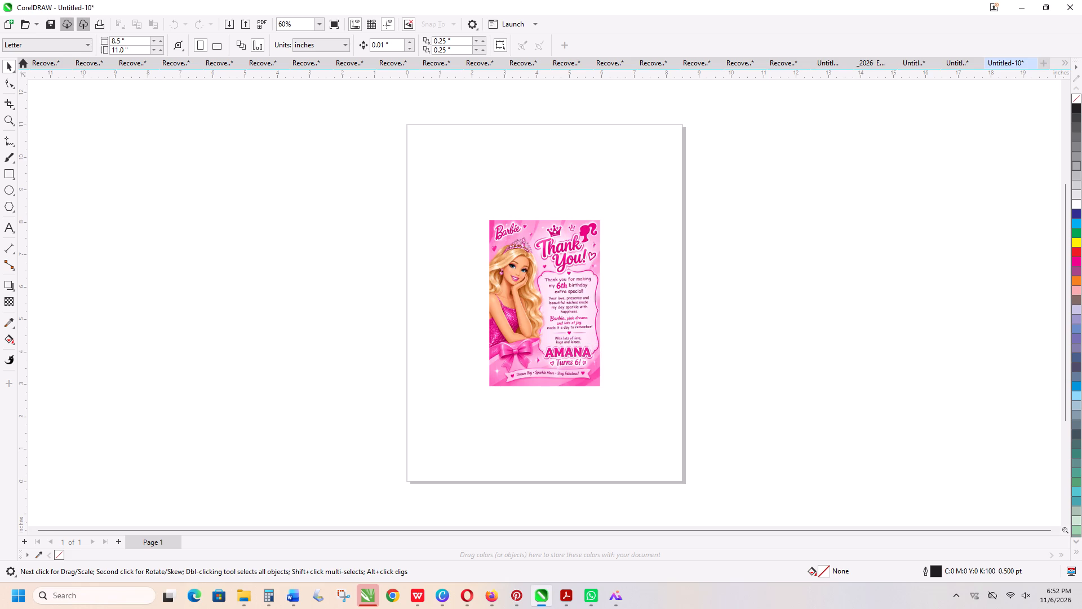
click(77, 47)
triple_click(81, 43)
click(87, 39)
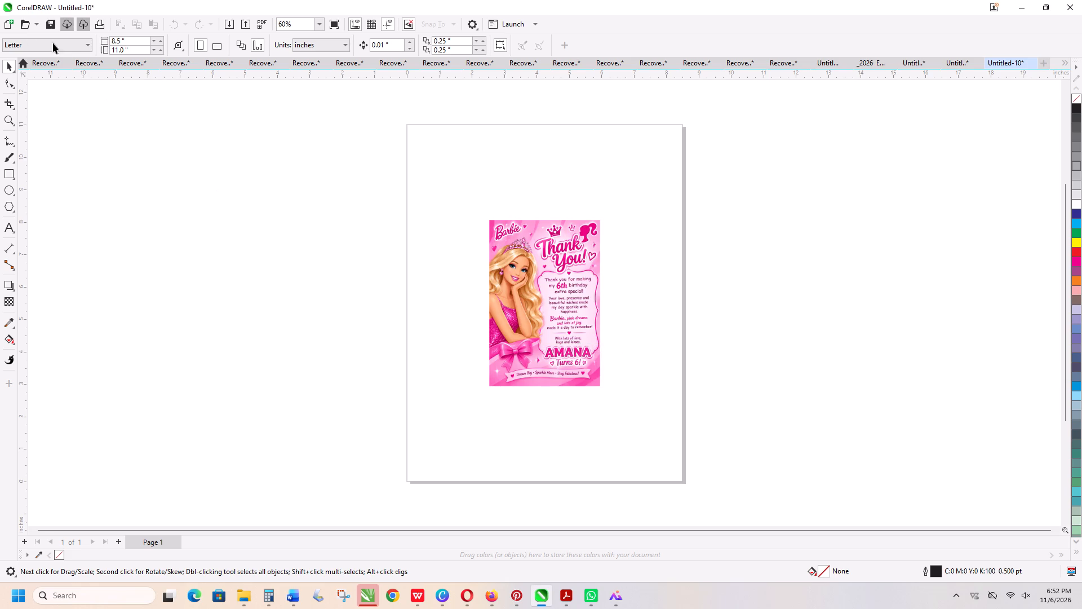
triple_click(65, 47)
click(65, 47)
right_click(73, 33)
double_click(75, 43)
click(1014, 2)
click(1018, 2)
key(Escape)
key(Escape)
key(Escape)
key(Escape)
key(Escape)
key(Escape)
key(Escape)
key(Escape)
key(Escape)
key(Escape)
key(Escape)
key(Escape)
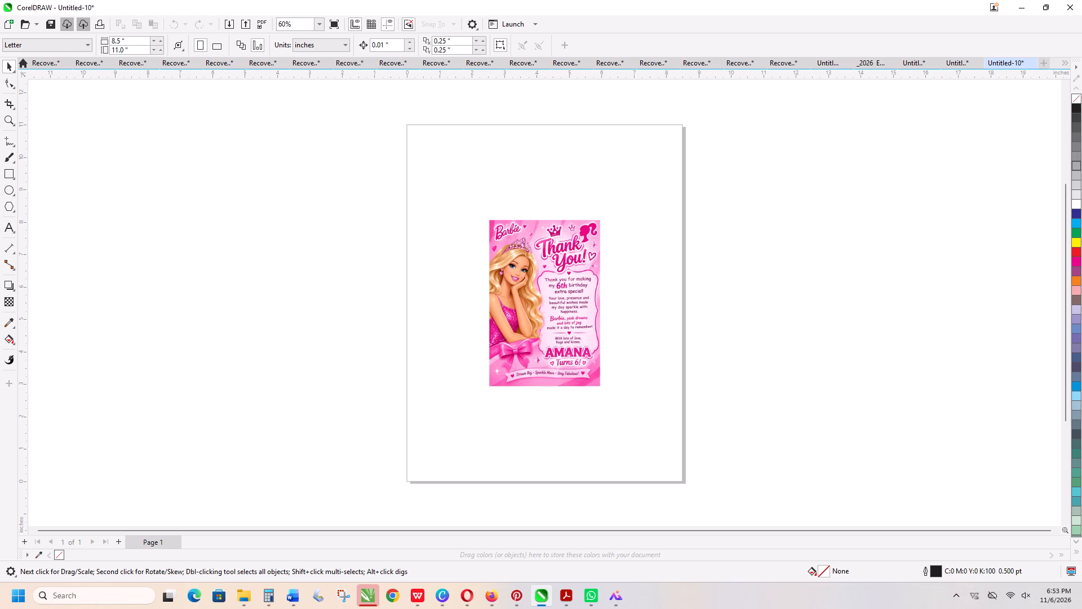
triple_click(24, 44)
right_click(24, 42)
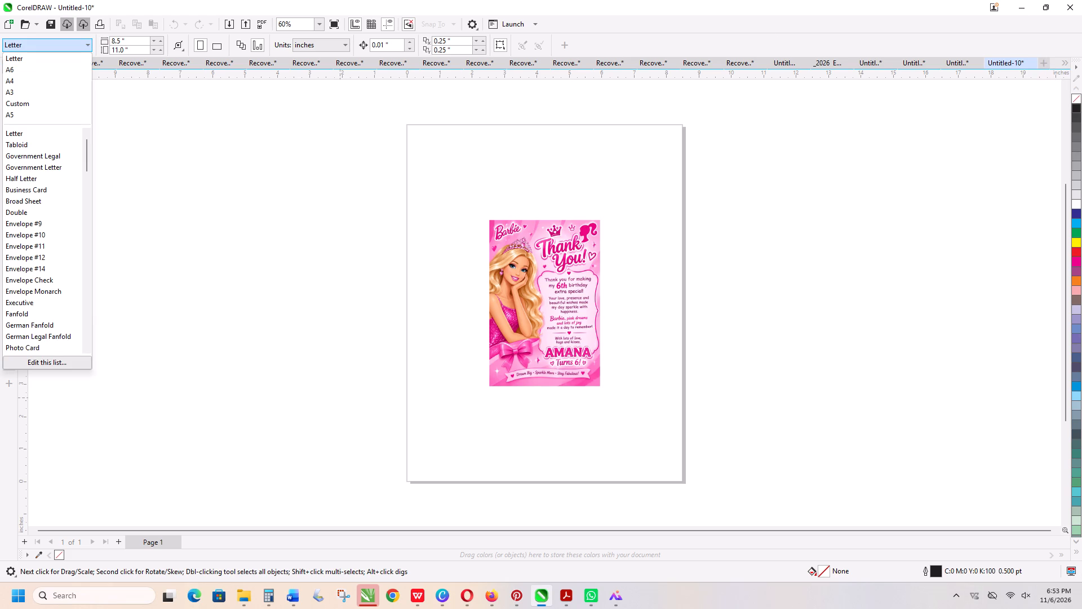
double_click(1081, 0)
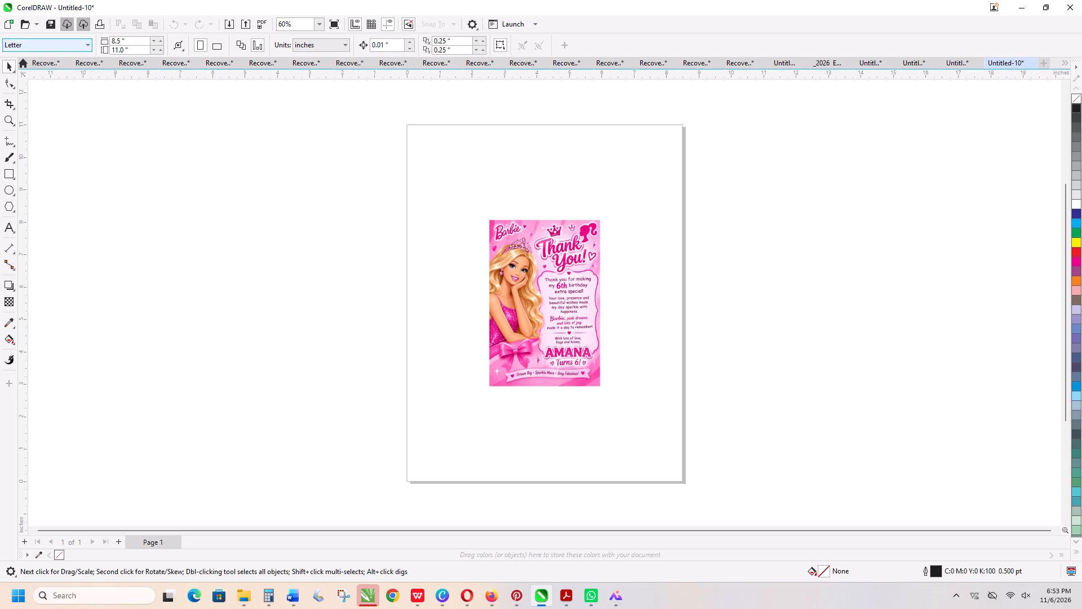
Set the page size to A4.
click(74, 42)
click(38, 81)
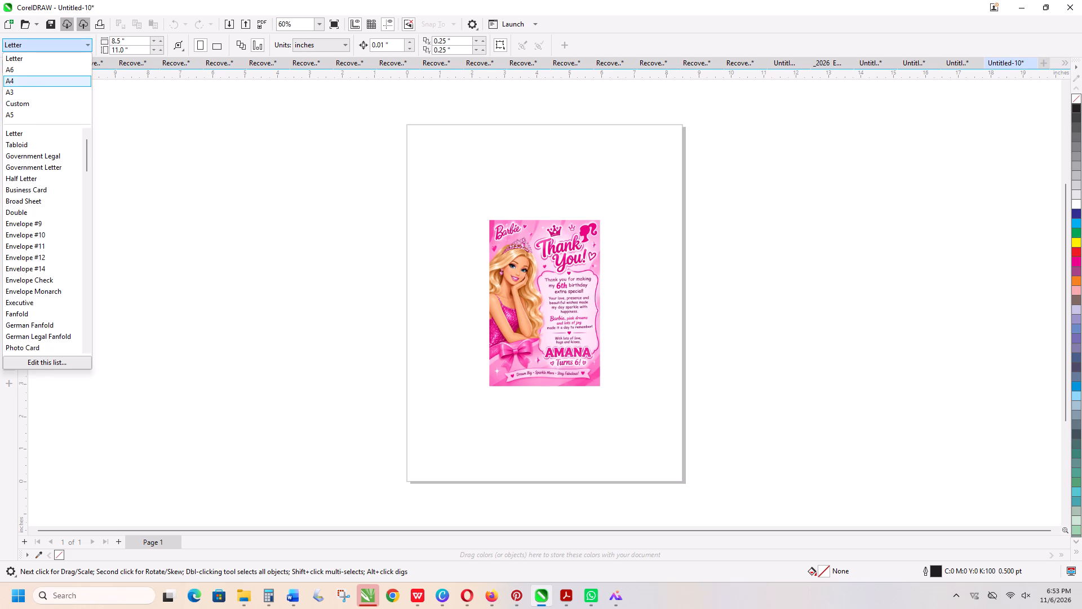
Move the thank-you card image off the page into the blank area beside it, centred at about X 13.95, Y 6.1 inches.
drag(565, 286, 864, 272)
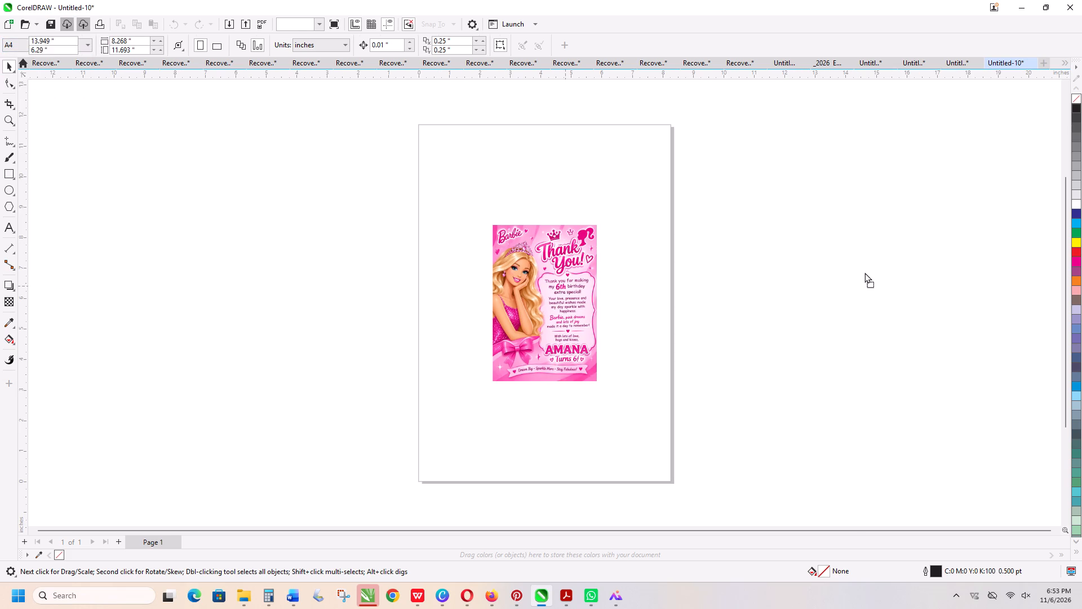
drag(864, 272, 864, 278)
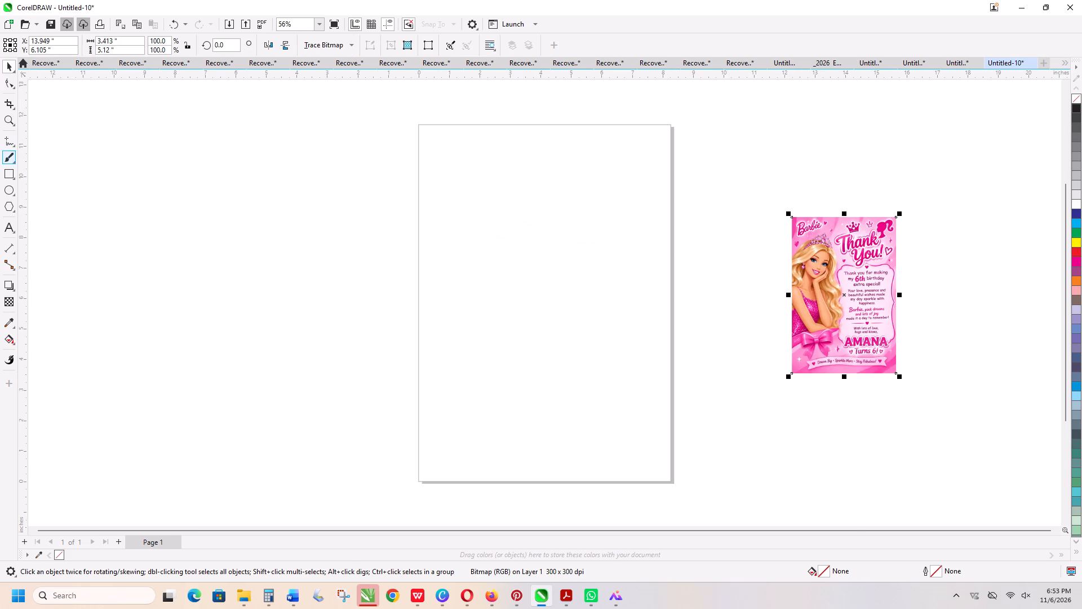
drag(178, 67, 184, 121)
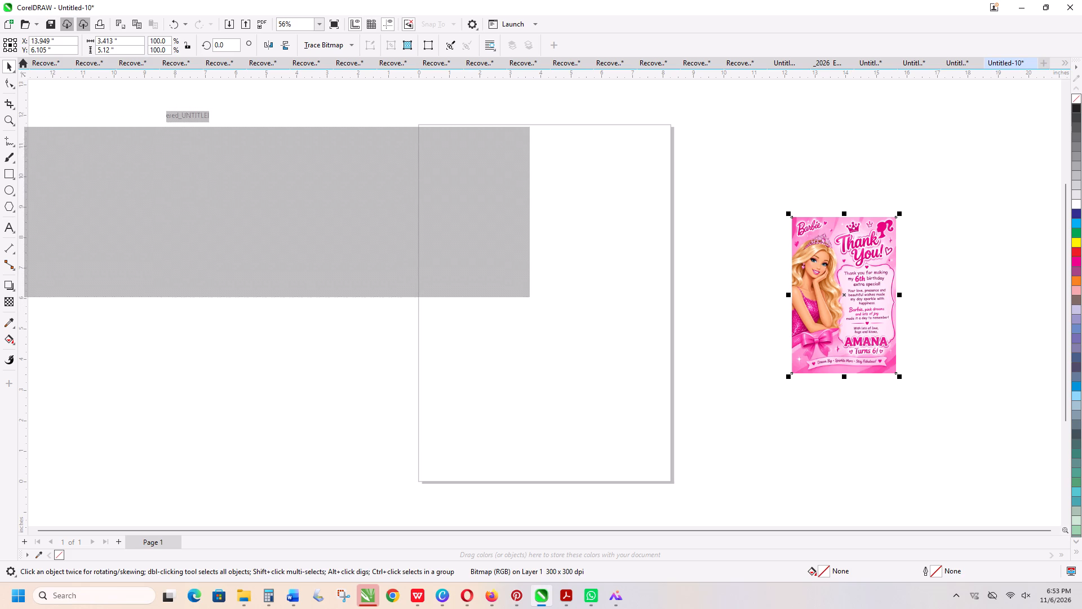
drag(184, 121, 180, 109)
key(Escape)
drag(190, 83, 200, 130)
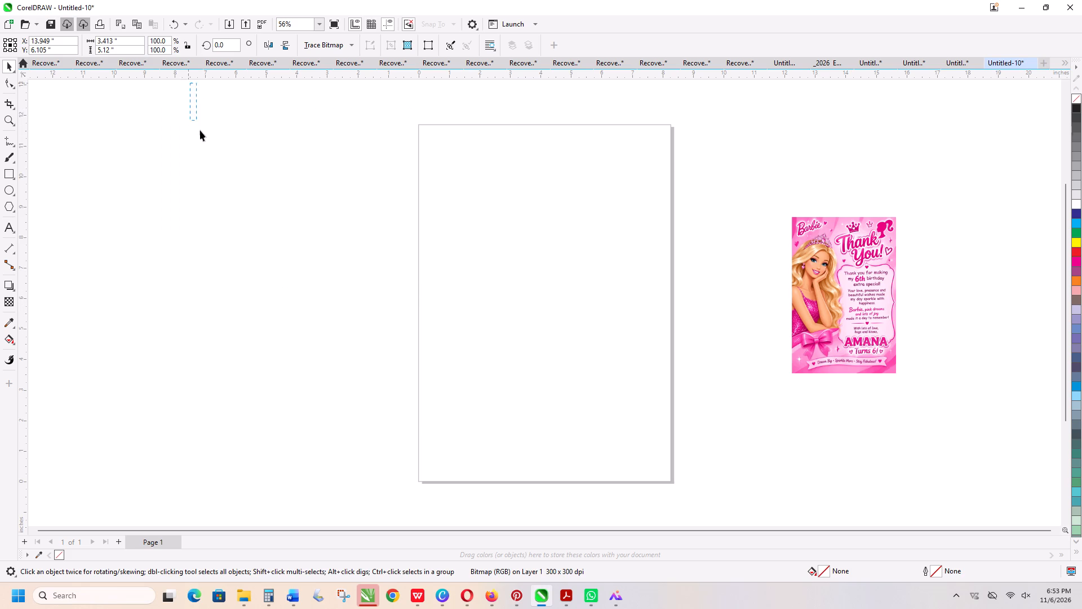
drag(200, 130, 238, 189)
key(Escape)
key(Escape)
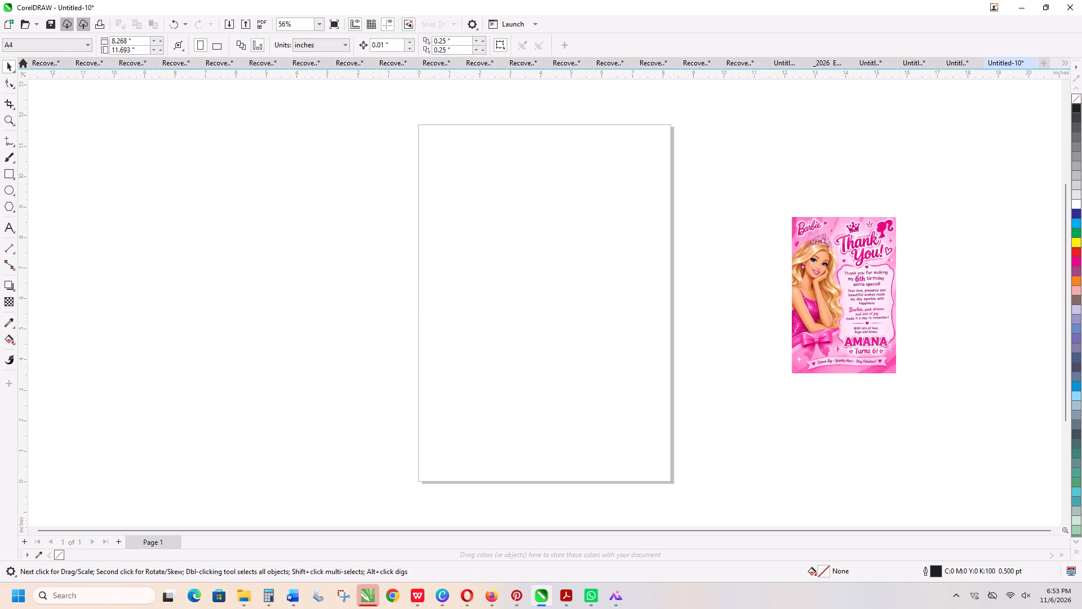
Add a vertical guideline and centre it on the page at X 4.134 inches.
drag(23, 205, 208, 215)
drag(208, 215, 476, 239)
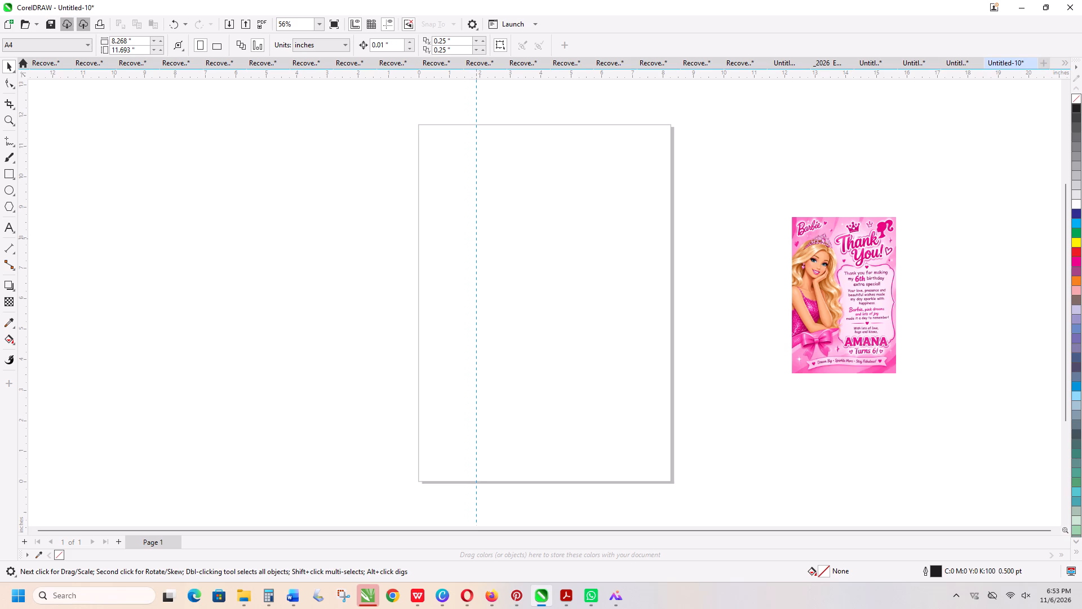
drag(476, 239, 505, 241)
key(p)
key(p)
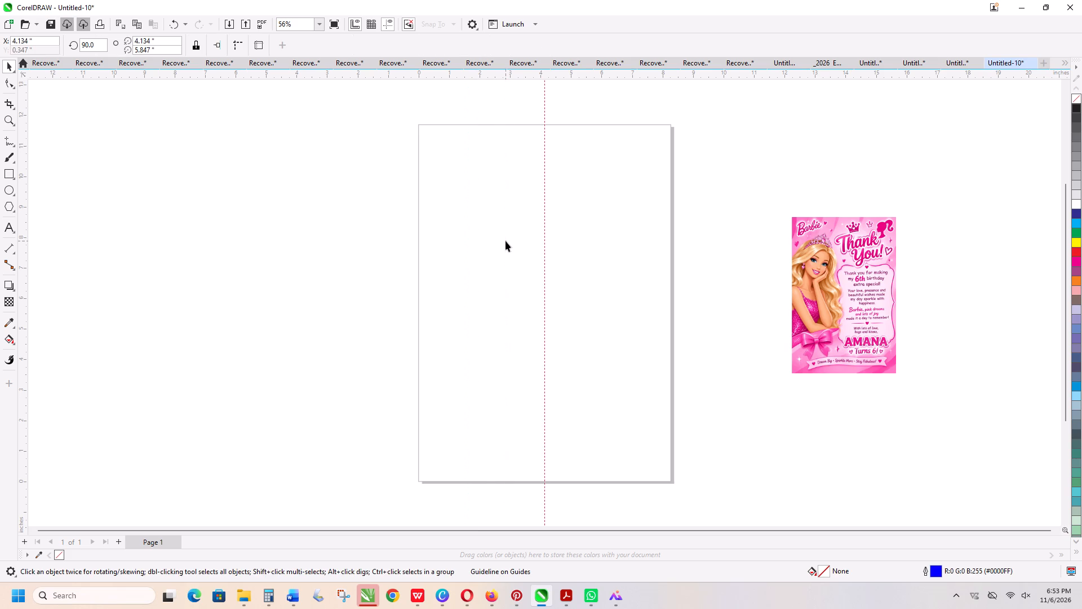
Add a horizontal guideline, centre it on the page at Y 5.846 inches, and deselect it.
drag(311, 77, 312, 92)
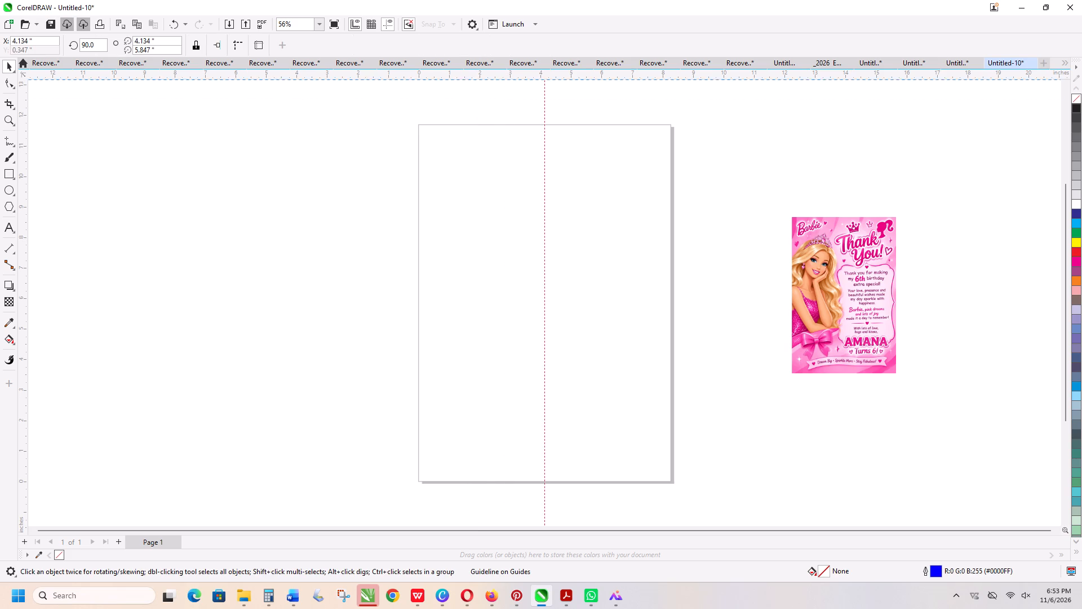
drag(312, 92, 367, 296)
key(p)
key(p)
text(pp)
key(p)
key(p)
text(pp)
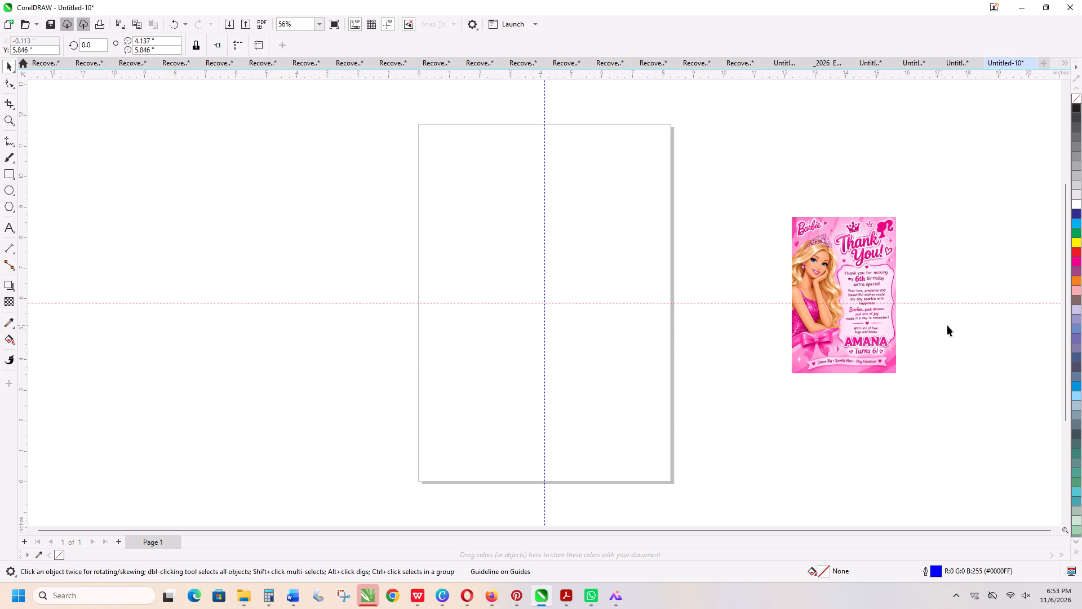
click(972, 167)
Move the card image into the page's top-left corner, centred at about X 1.74, Y 9.14 inches.
drag(863, 286, 488, 196)
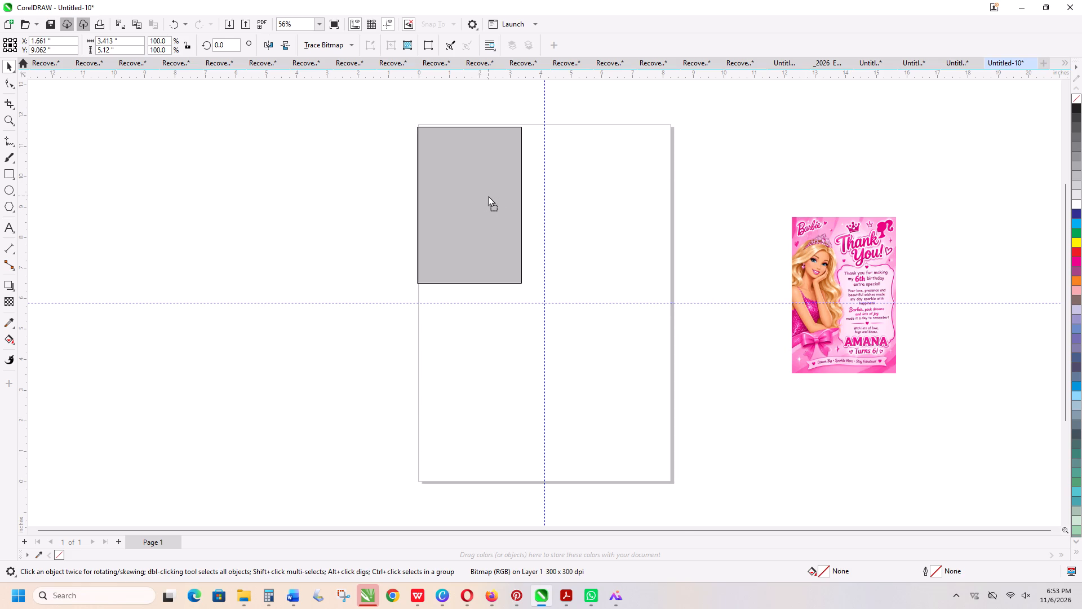
drag(488, 196, 490, 196)
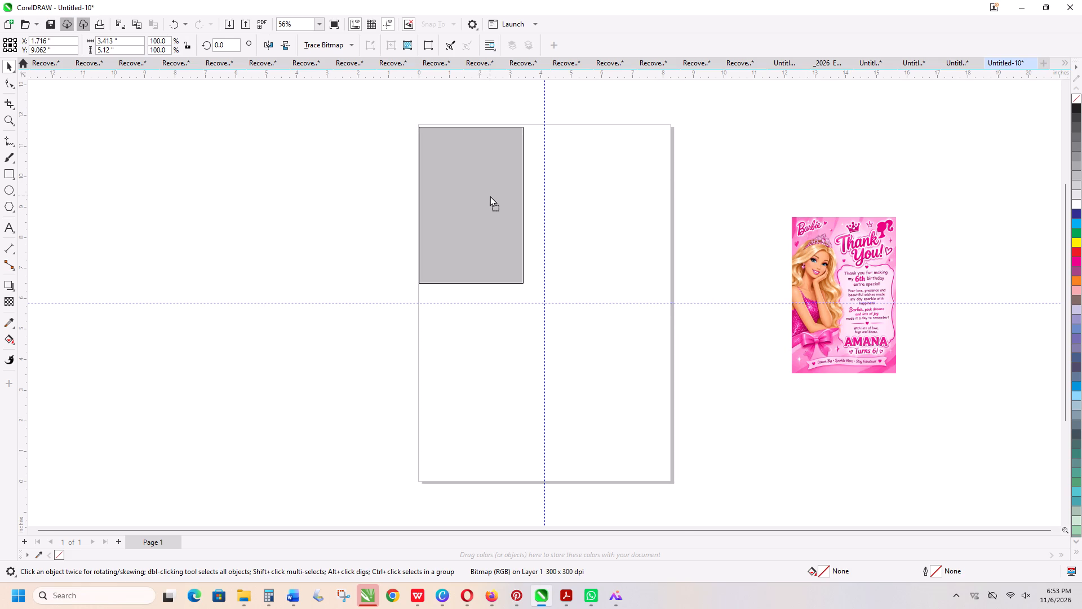
drag(490, 196, 490, 196)
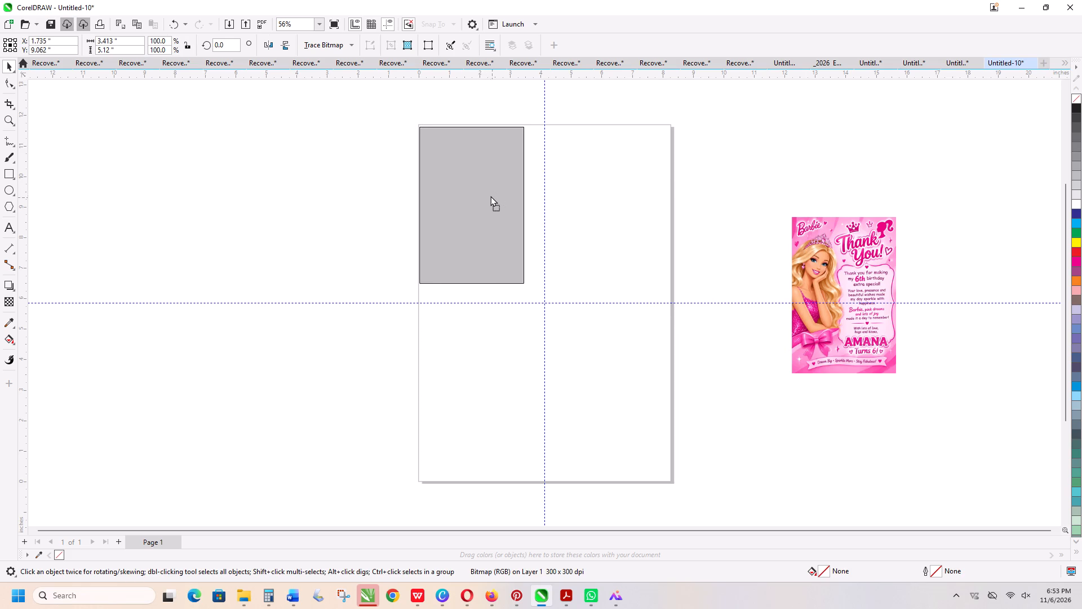
drag(490, 196, 490, 193)
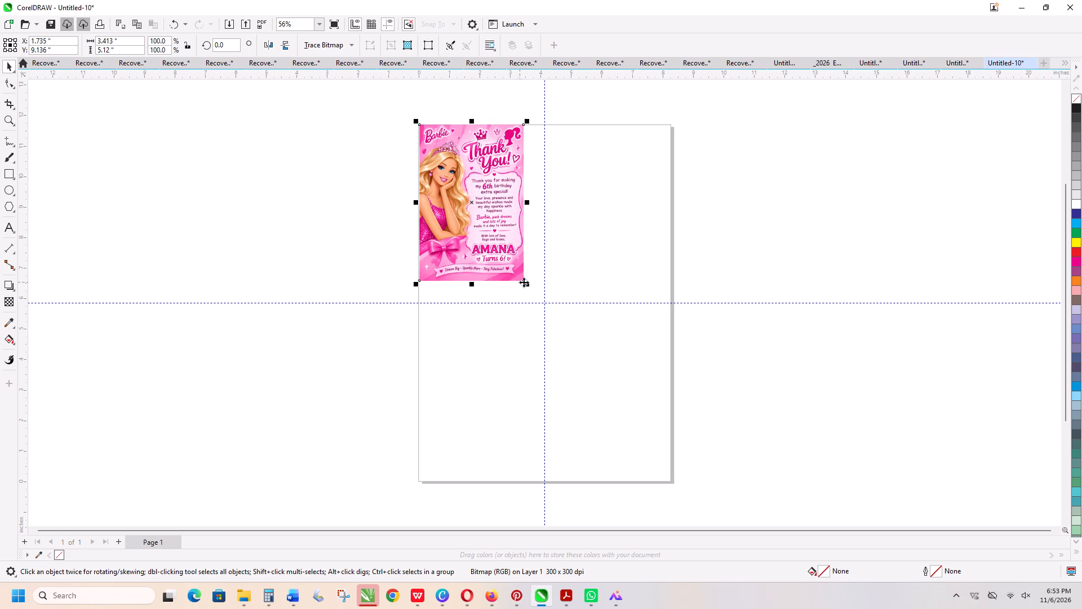
Enlarge the card image from its bottom-right corner to about 3.88 × 5.82 inches, reaching down to the horizontal guideline.
drag(527, 284, 553, 298)
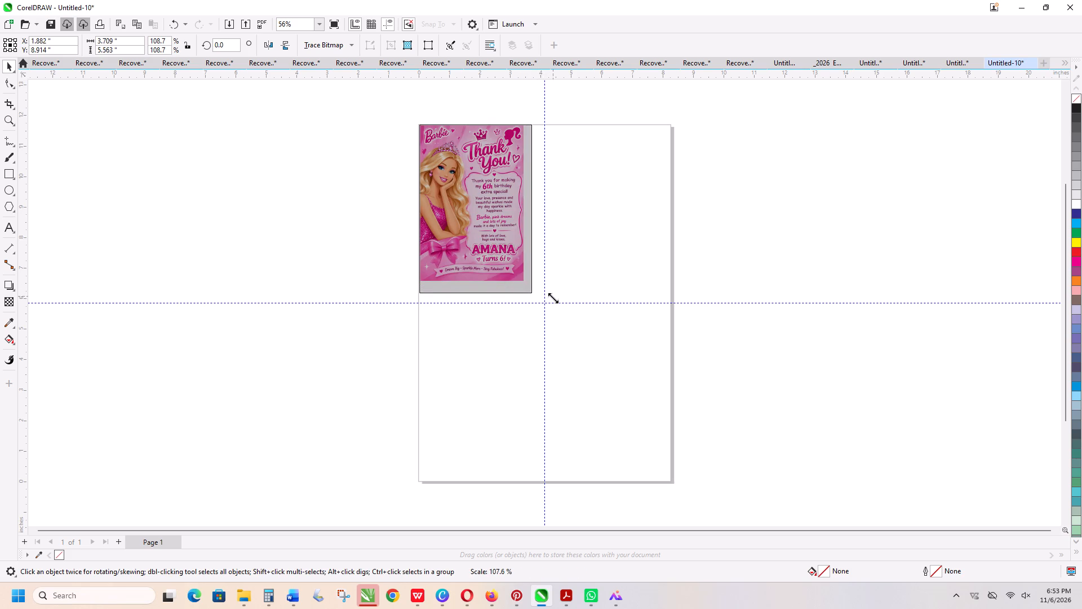
drag(553, 298, 565, 306)
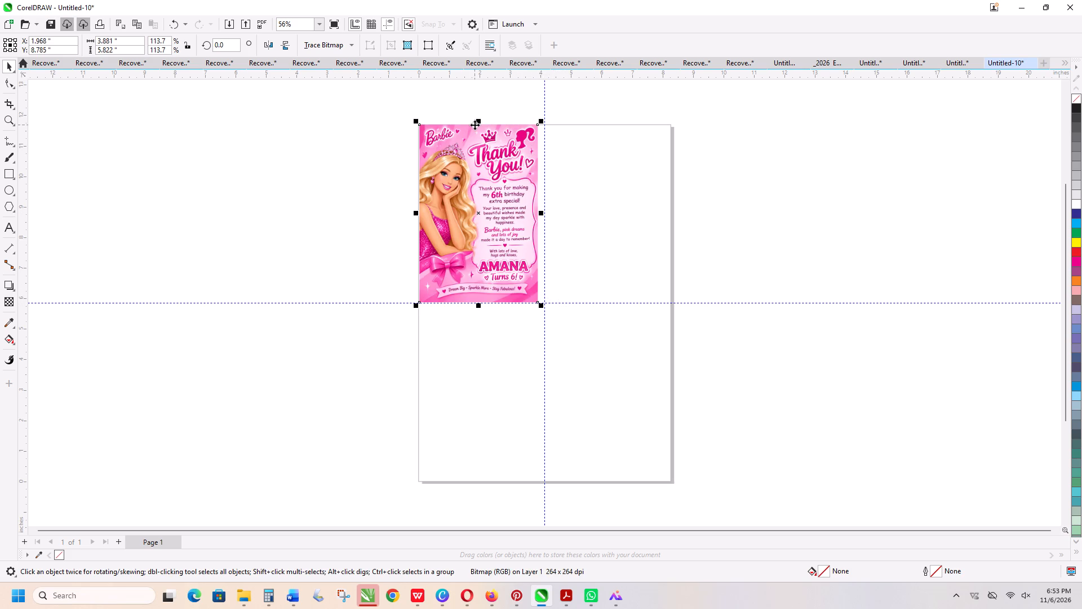
drag(476, 121, 480, 125)
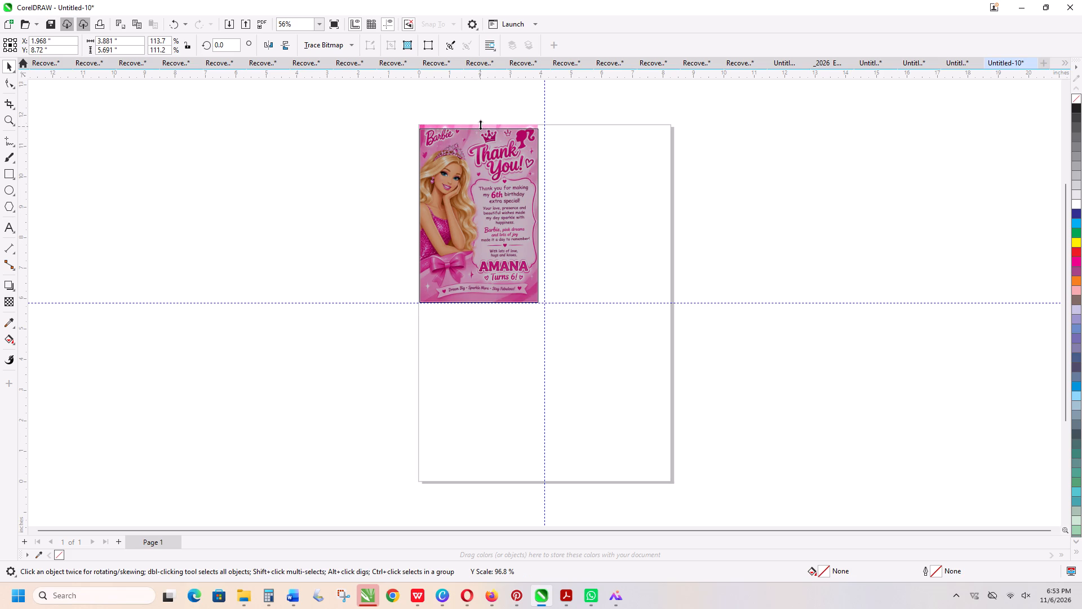
drag(480, 125, 482, 121)
click(699, 114)
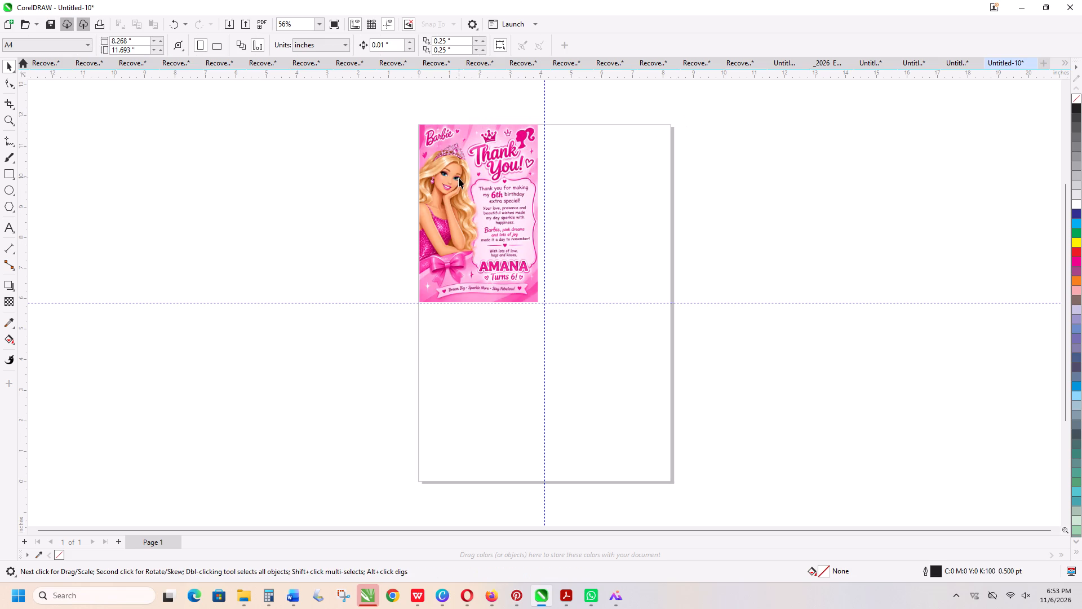
Enlarge the card image proportionally from its top-right corner to about 4.05 × 6.08 inches, reaching the vertical guideline.
click(472, 187)
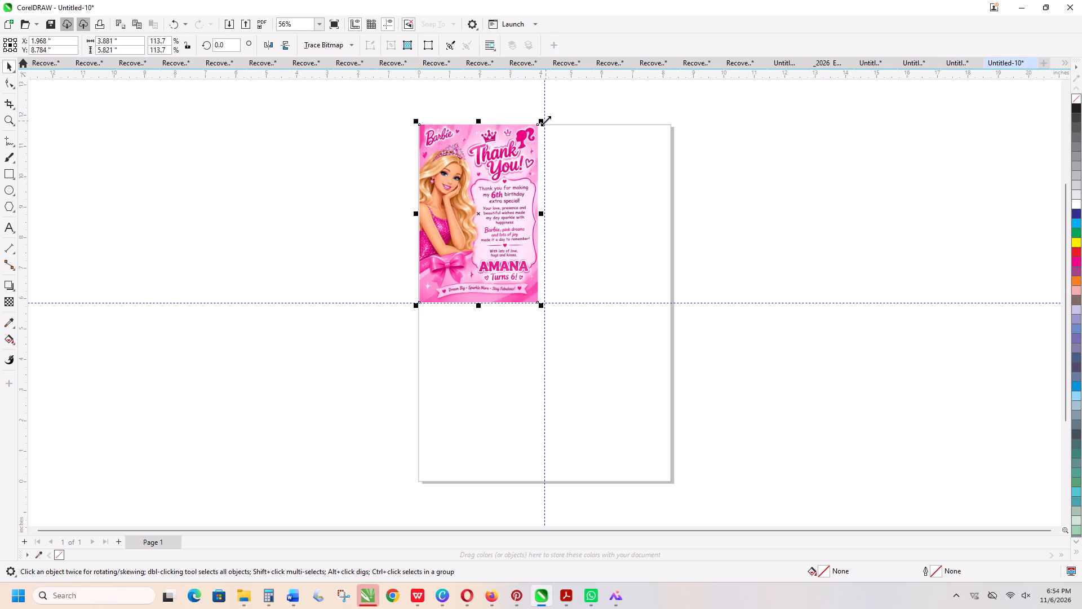
drag(546, 121, 579, 122)
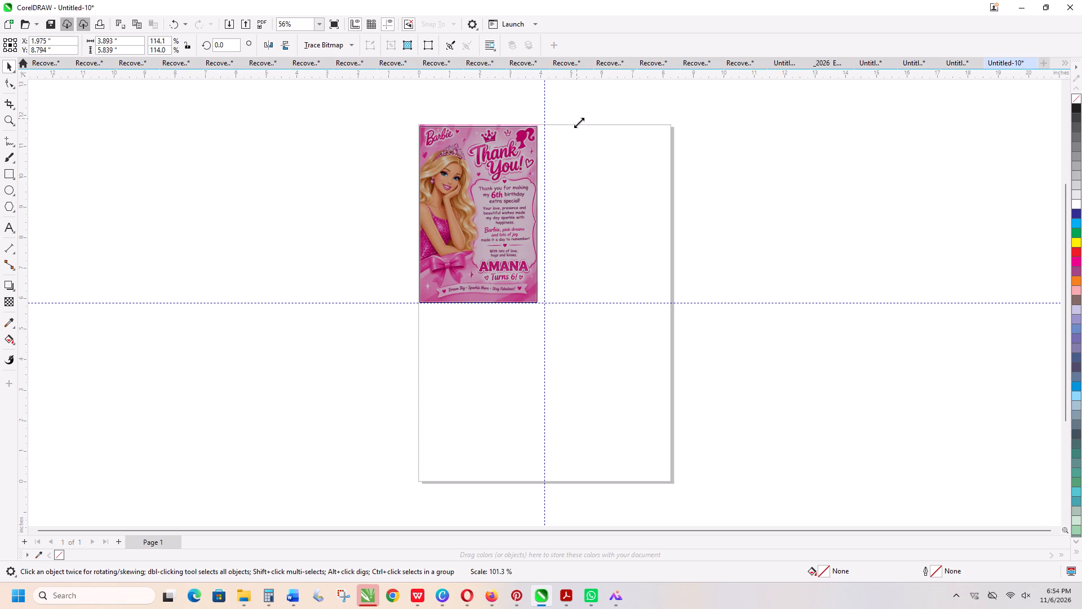
drag(579, 122, 614, 118)
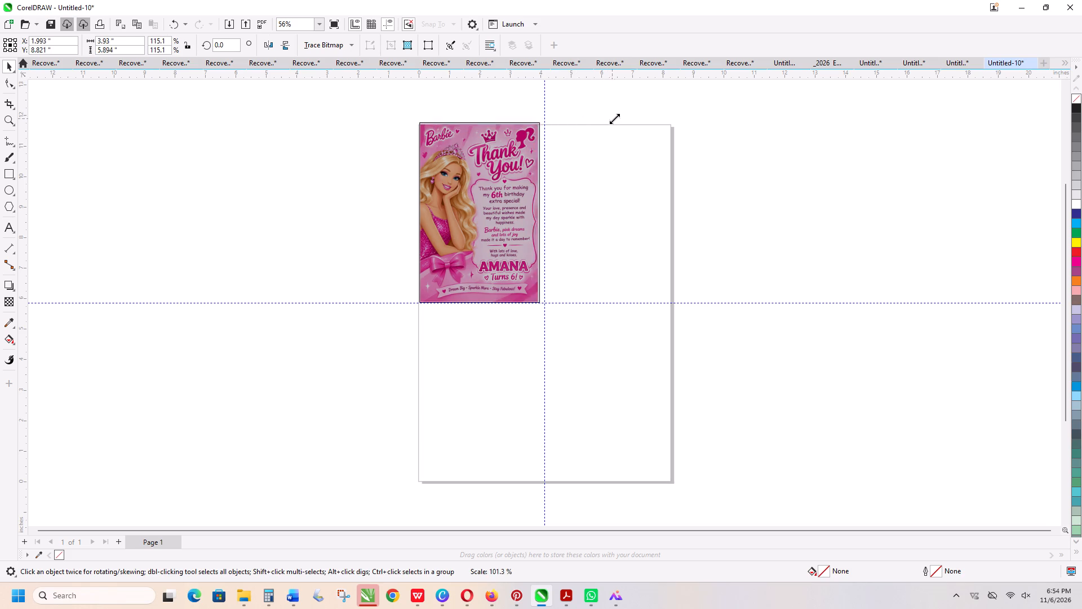
drag(614, 118, 666, 114)
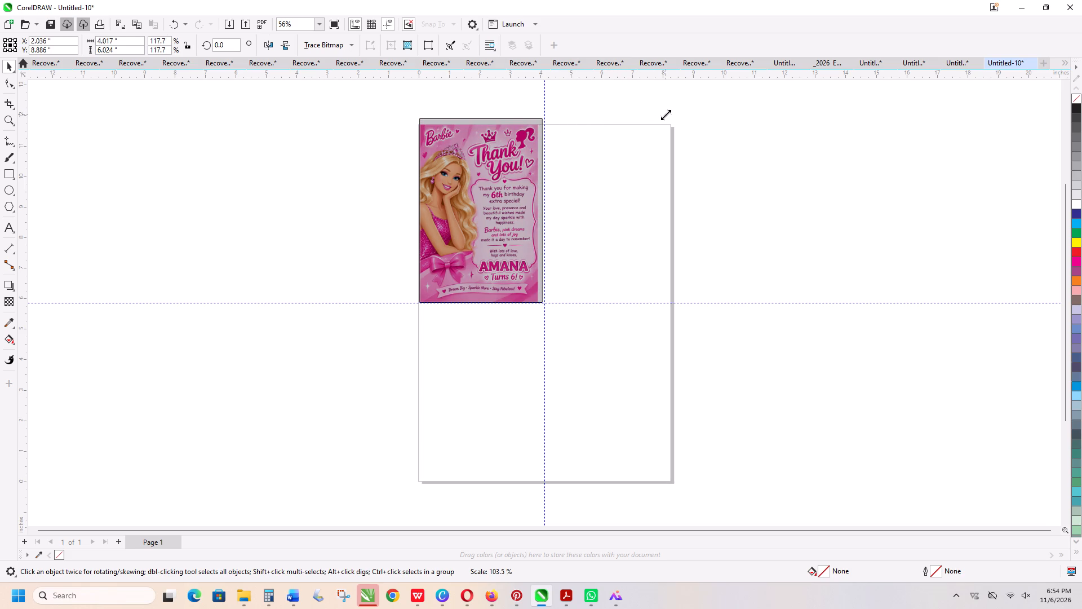
drag(666, 114, 677, 113)
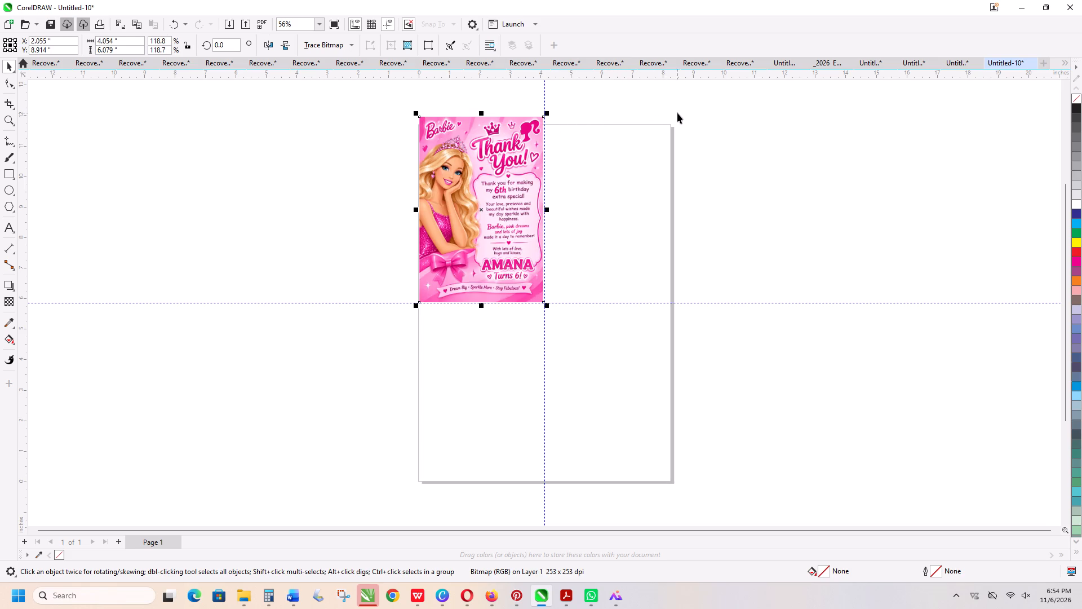
Scale the card image down from its top-left corner to about 3.91 × 5.87 inches and shift it down to Y 8.752 inches.
drag(415, 111, 425, 116)
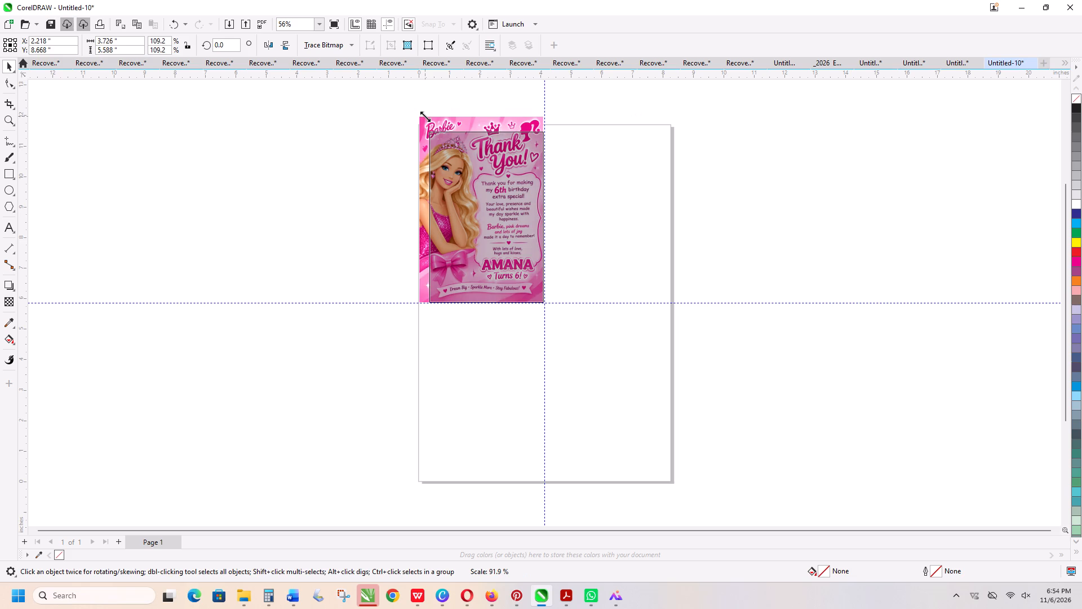
drag(425, 116, 419, 116)
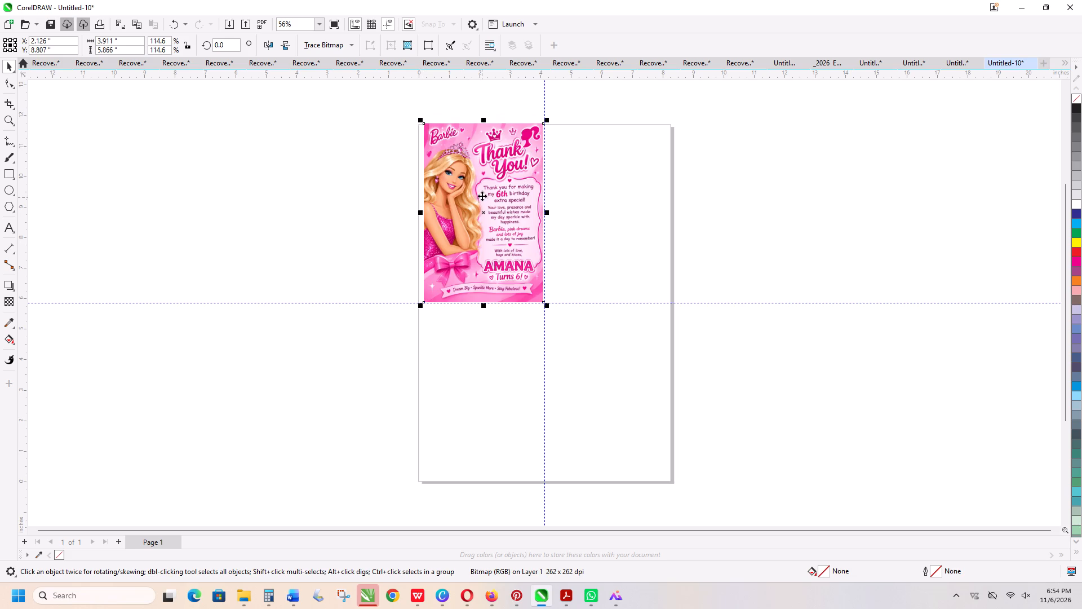
click(482, 196)
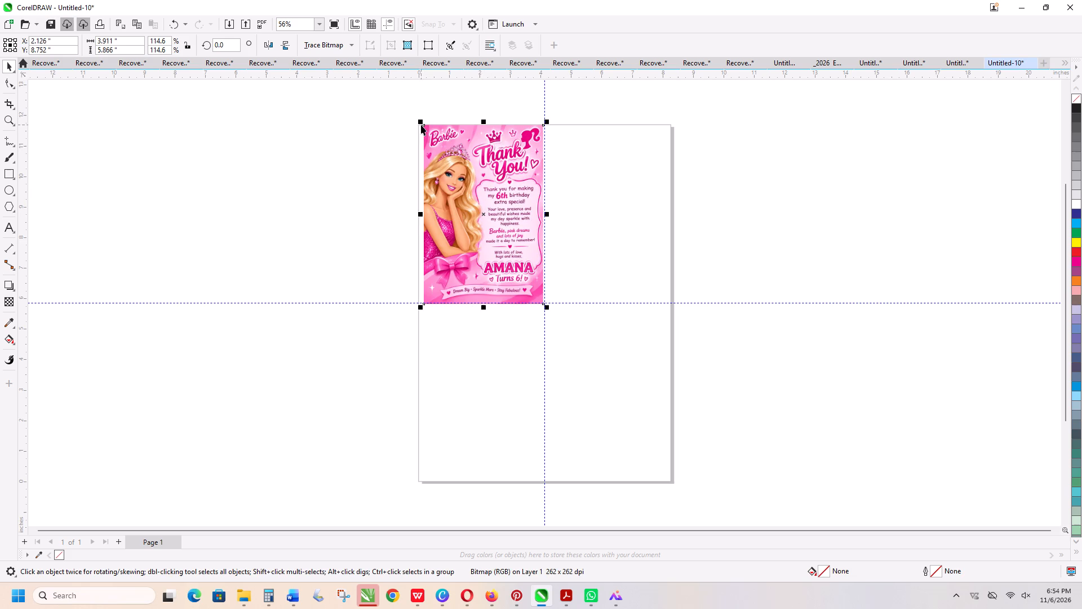
Shift the card image slightly up and towards the page's left edge, centring it at about X 2.07, Y 8.807 inches.
click(417, 122)
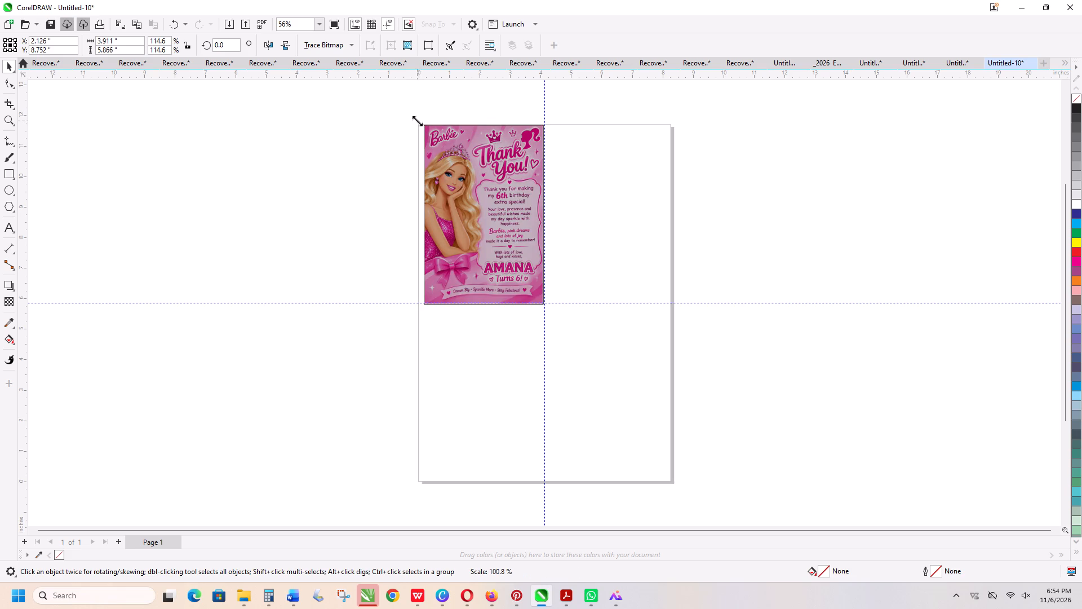
click(821, 182)
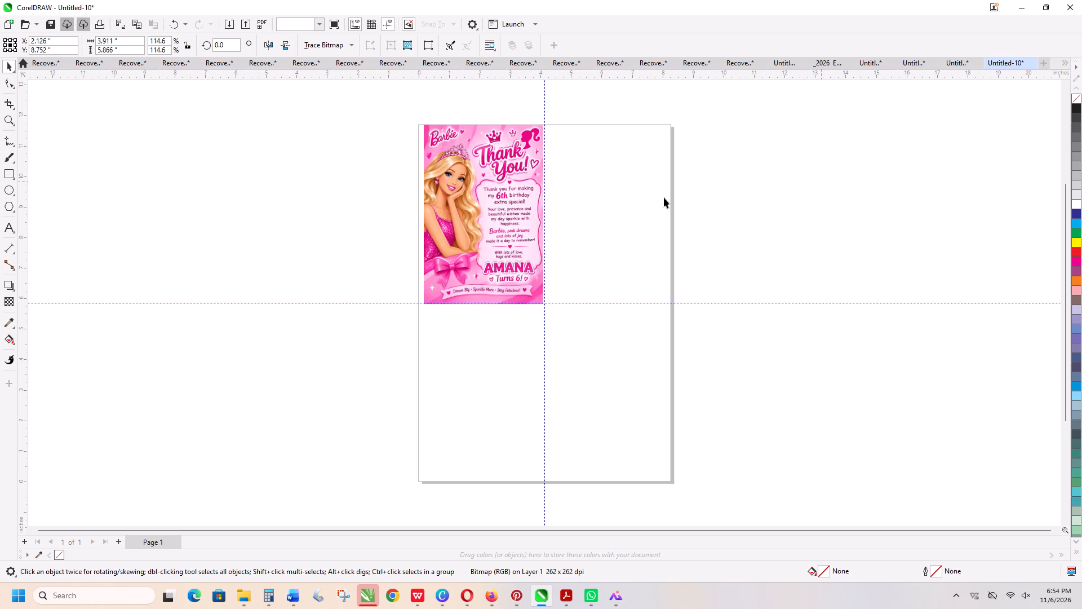
click(470, 201)
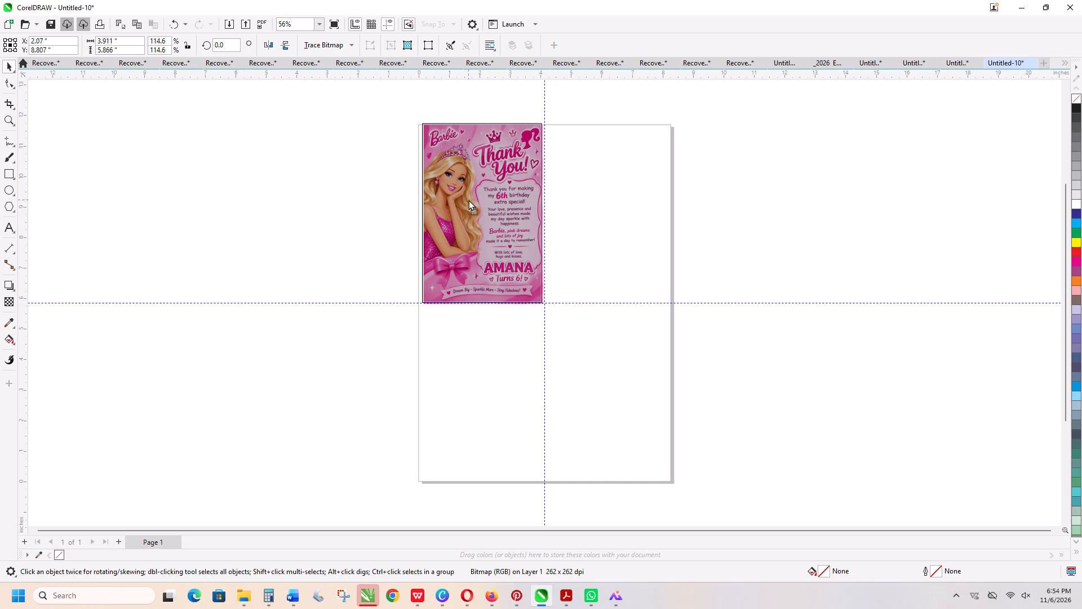
click(768, 196)
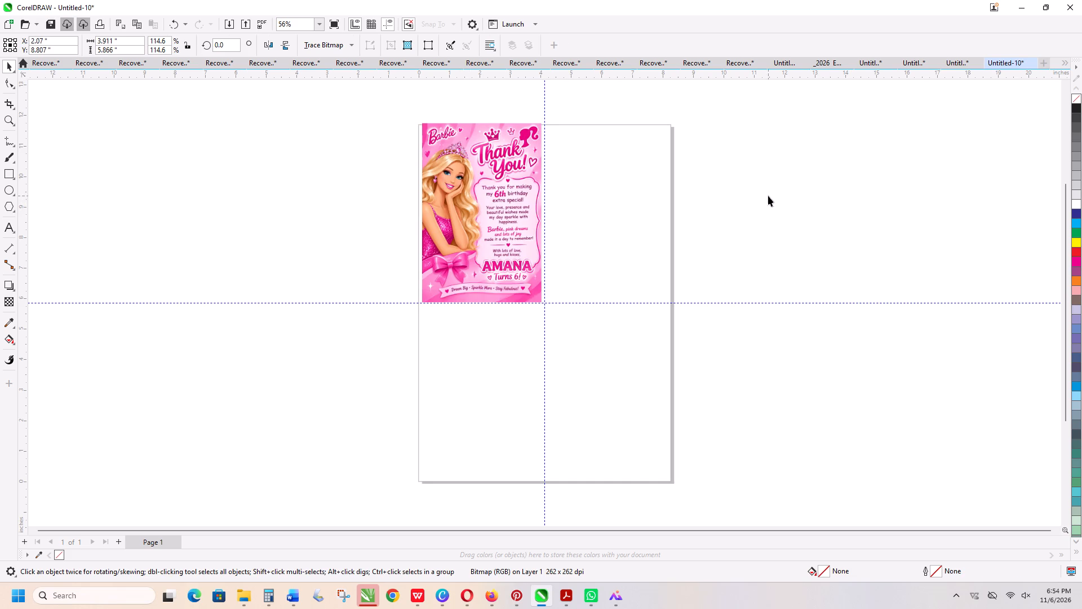
Copy the card image and place the pasted duplicate in the page's top-right quarter, centred at about X 6.08, Y 8.807 inches.
click(531, 207)
right_click(484, 209)
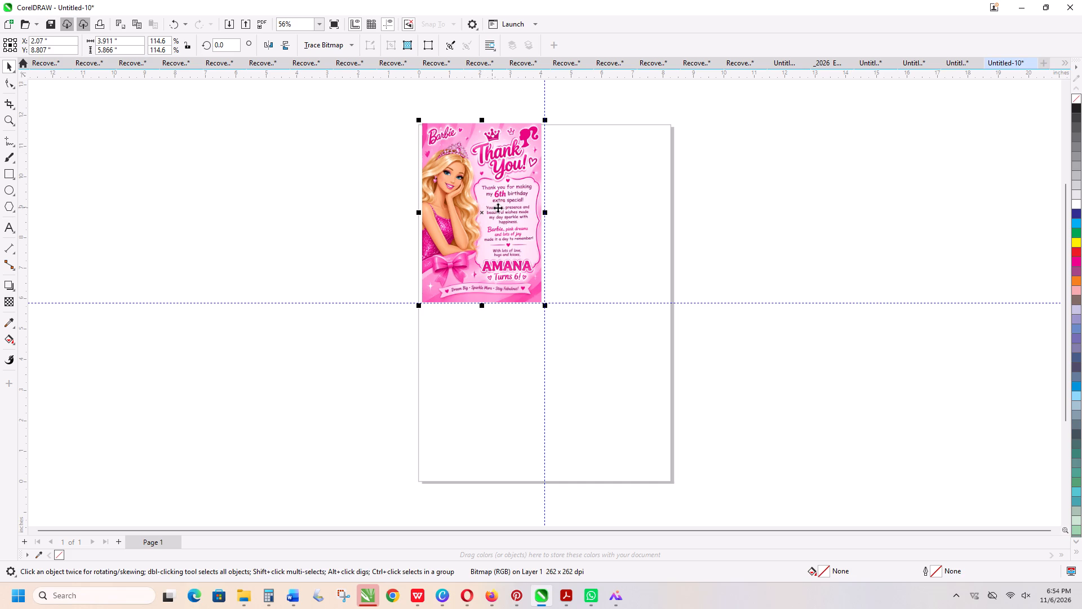
key(ctrl+c)
right_drag(636, 207, 642, 213)
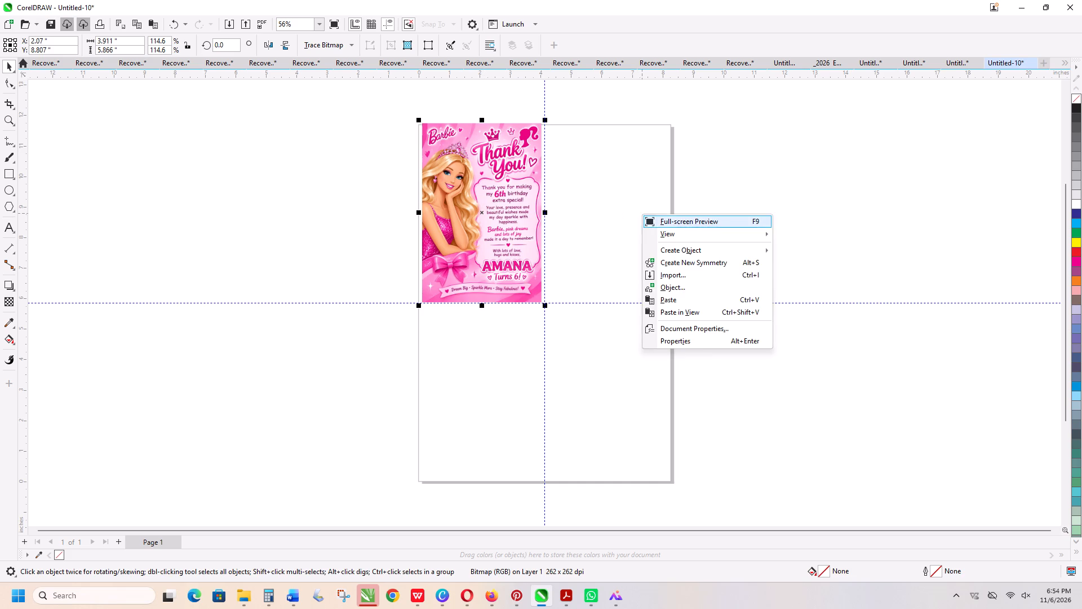
click(676, 298)
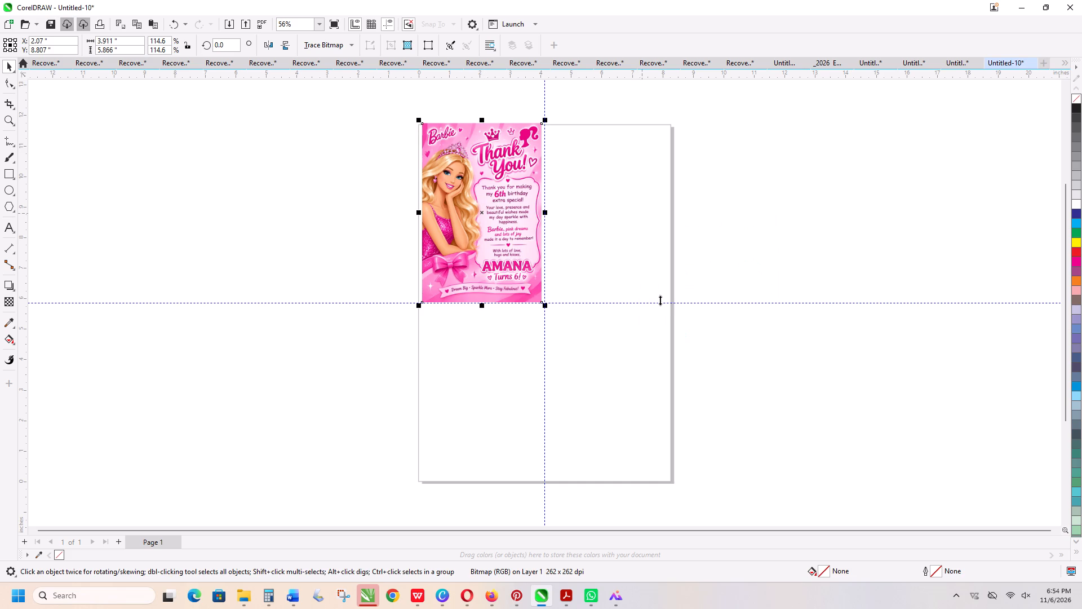
drag(462, 263, 583, 264)
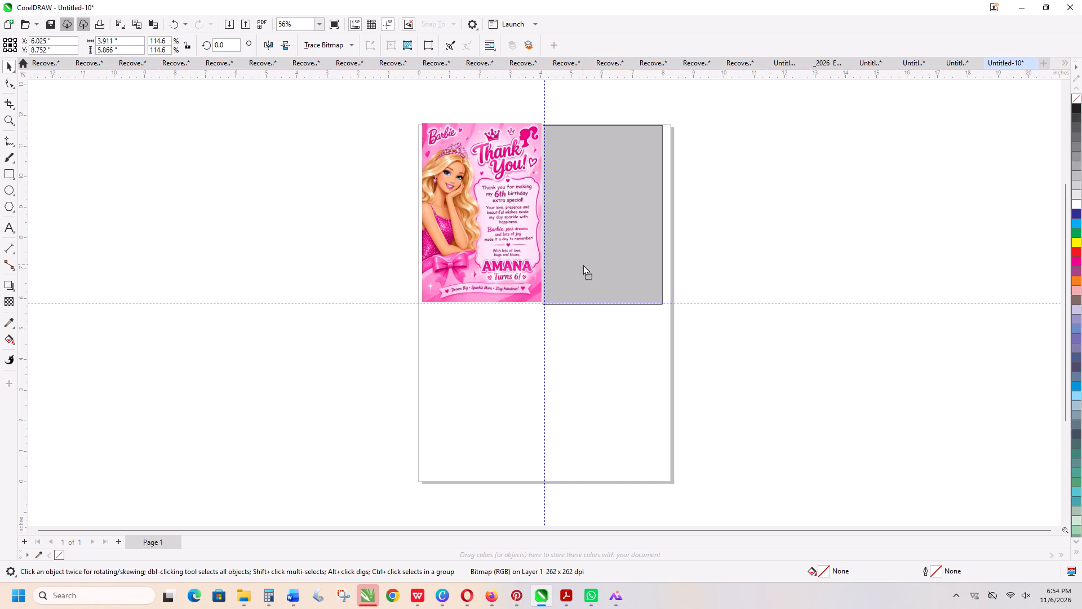
drag(583, 264, 589, 266)
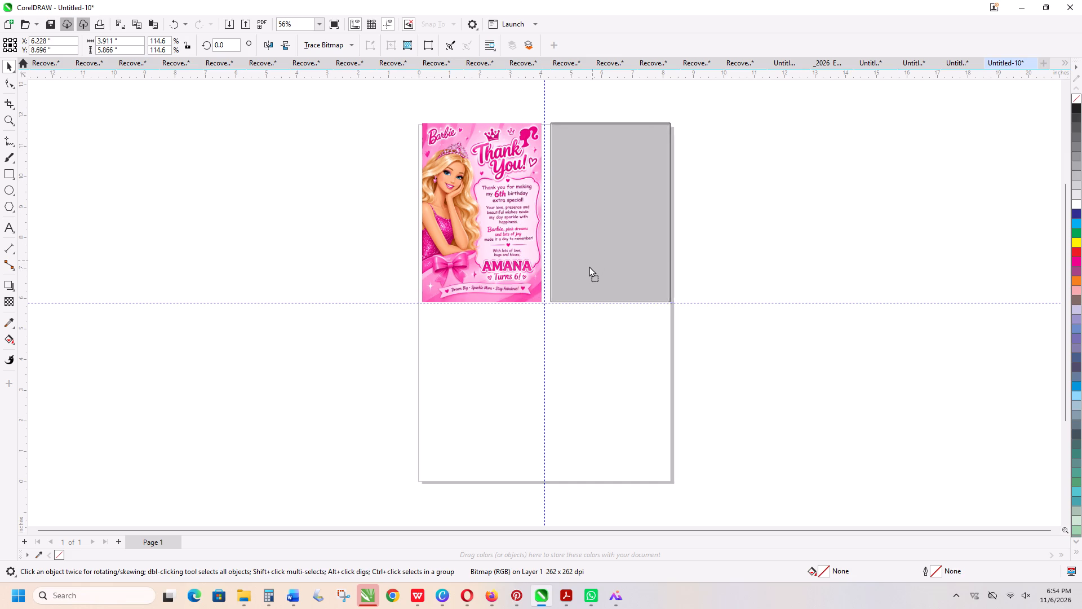
drag(589, 266, 585, 264)
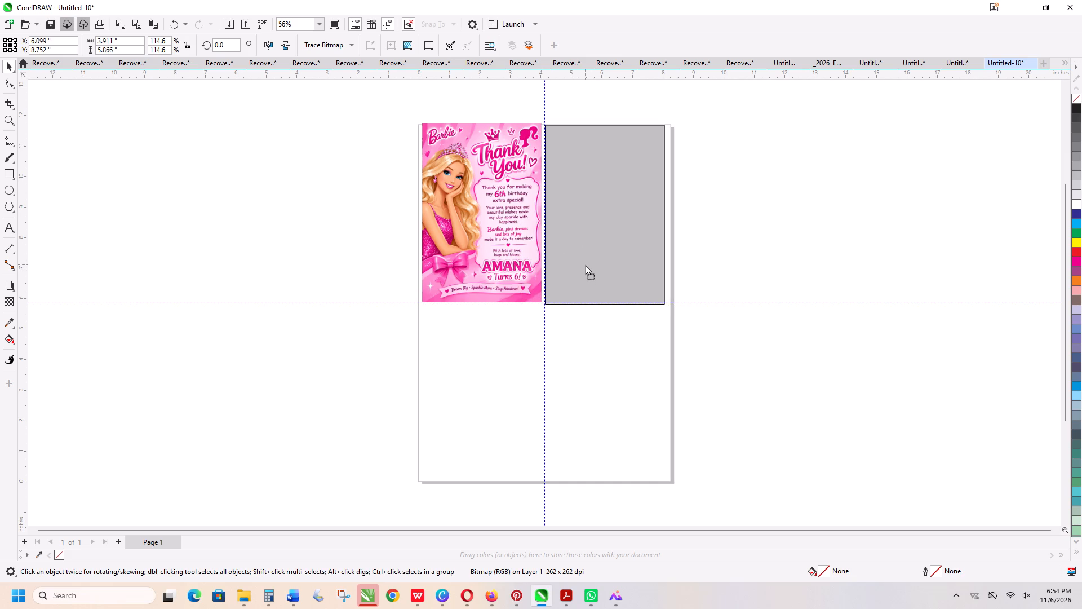
drag(585, 264, 587, 264)
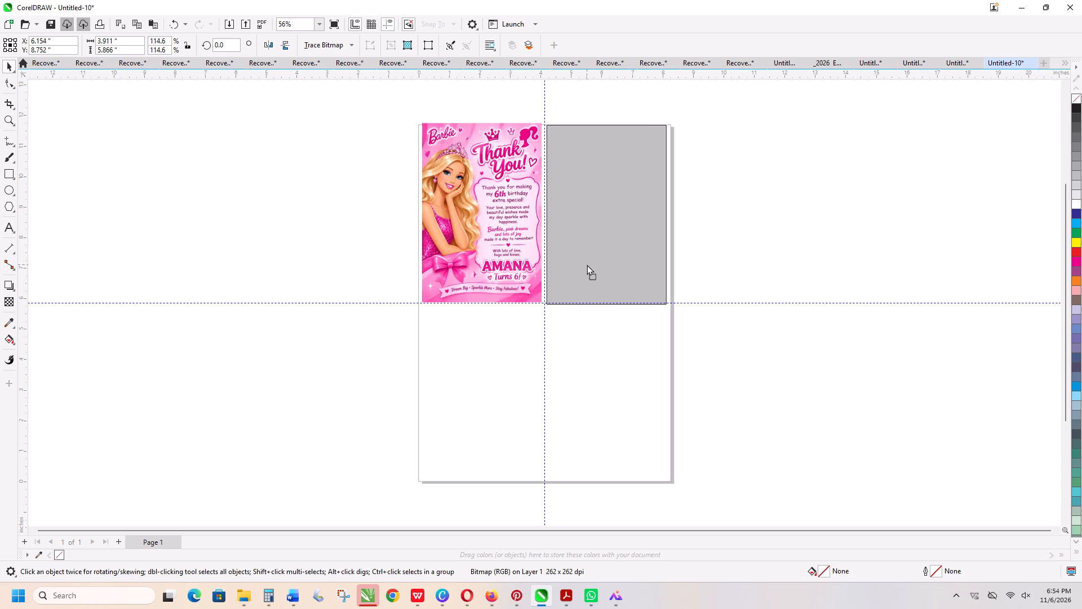
drag(587, 264, 584, 267)
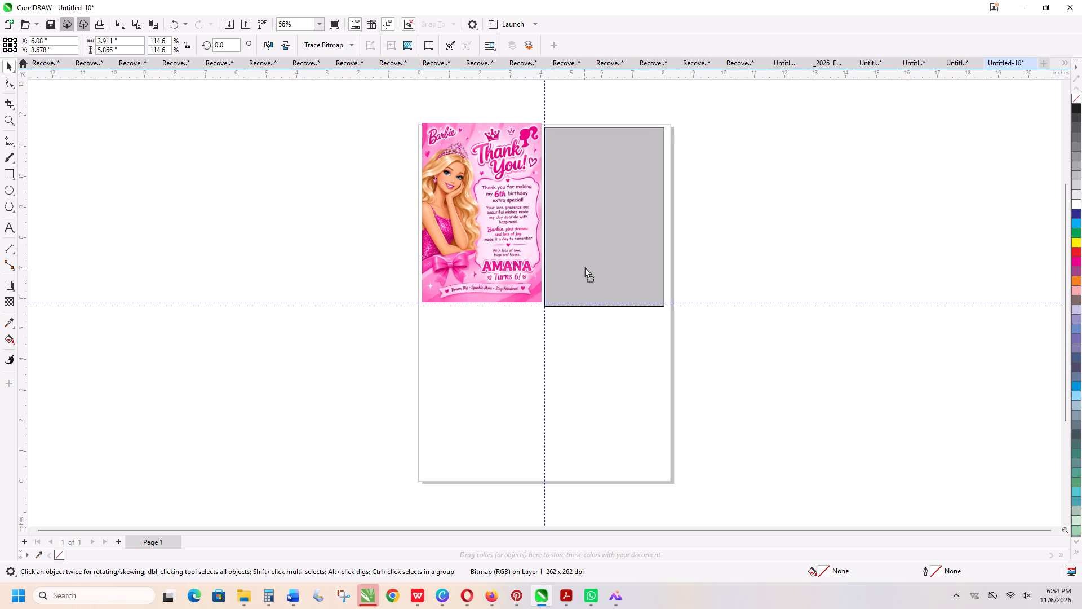
drag(584, 267, 584, 263)
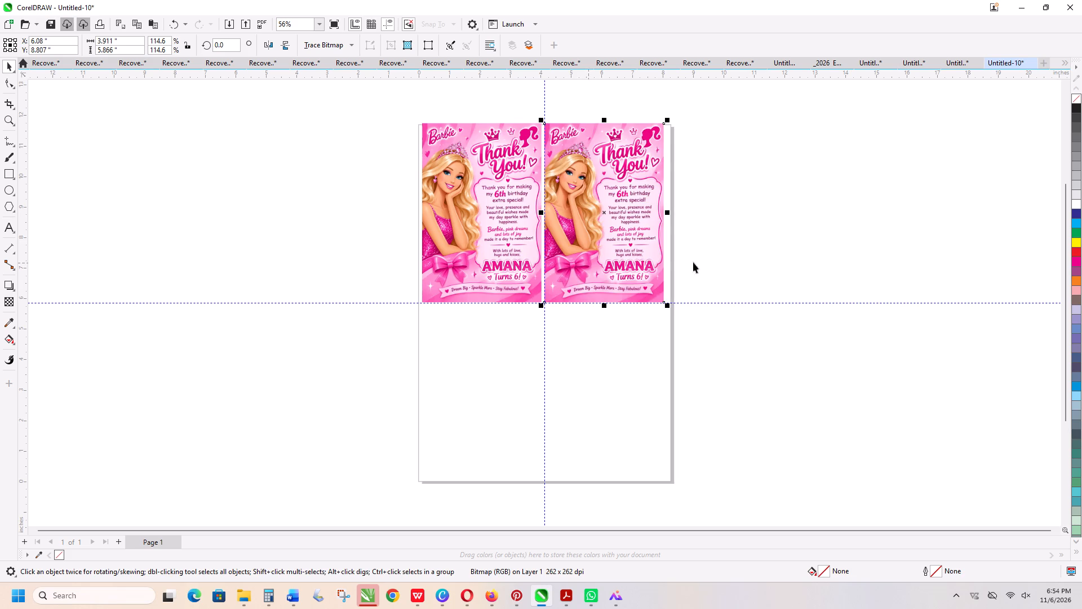
click(734, 262)
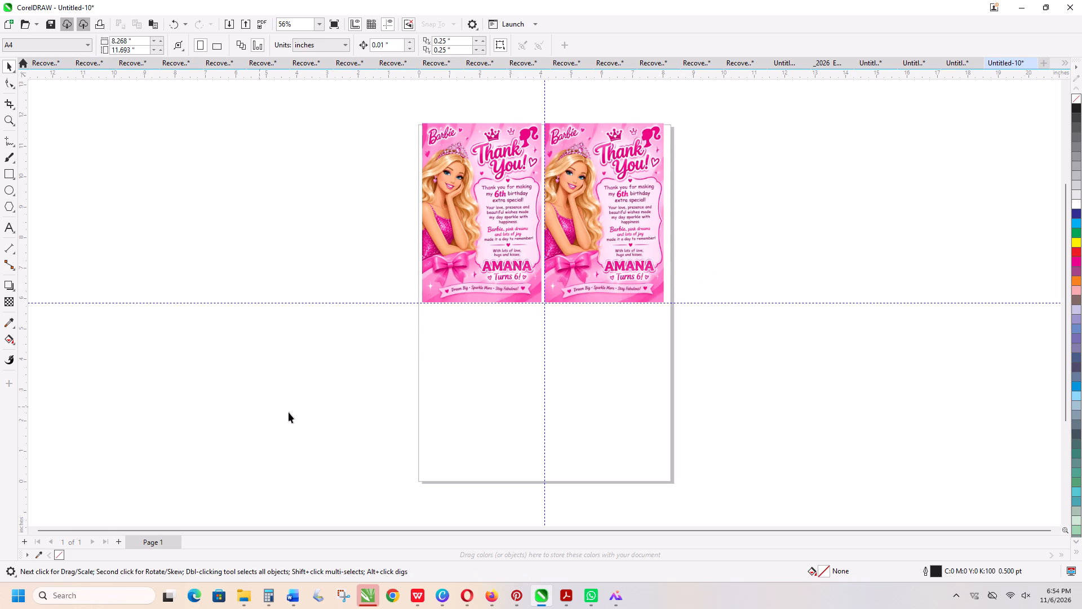
Paste another copy of the card and place it in the page's bottom-left quarter, centred at about X 2.07, Y 2.931 inches.
right_click(482, 413)
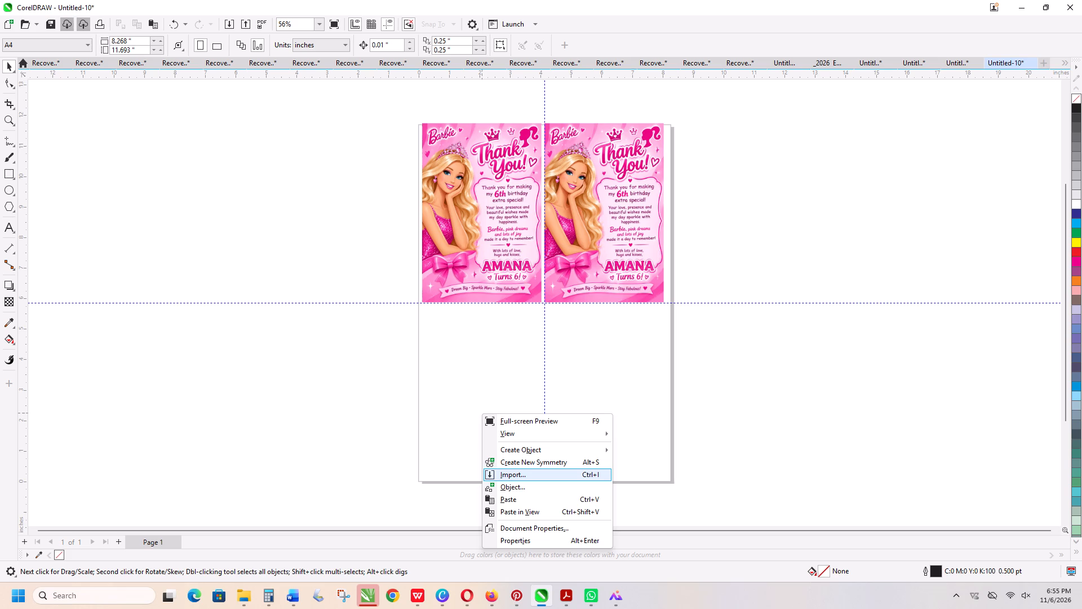
click(504, 496)
drag(464, 243, 460, 430)
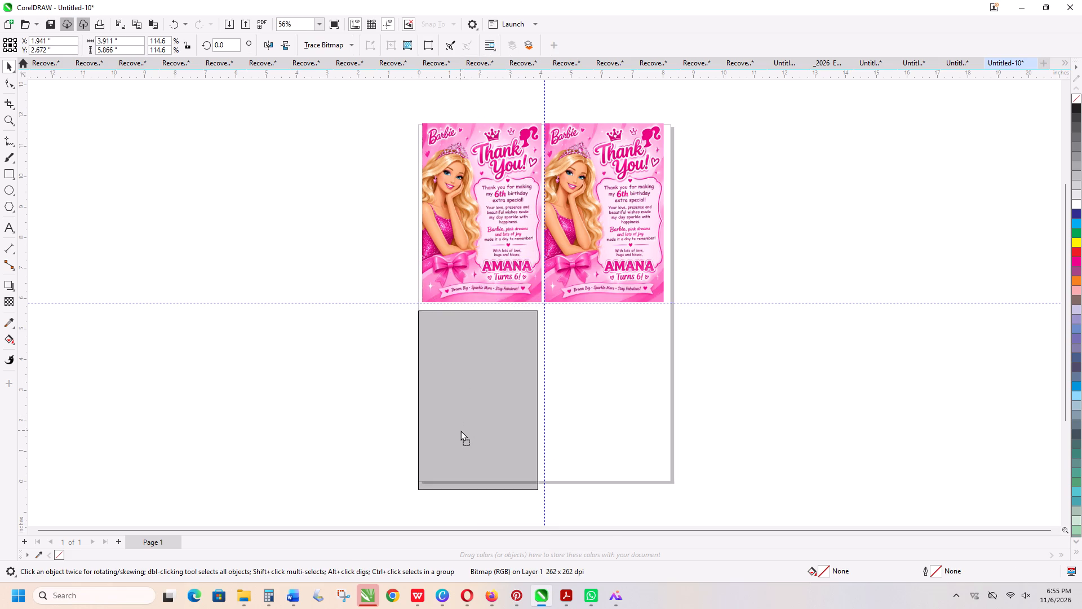
drag(460, 430, 468, 426)
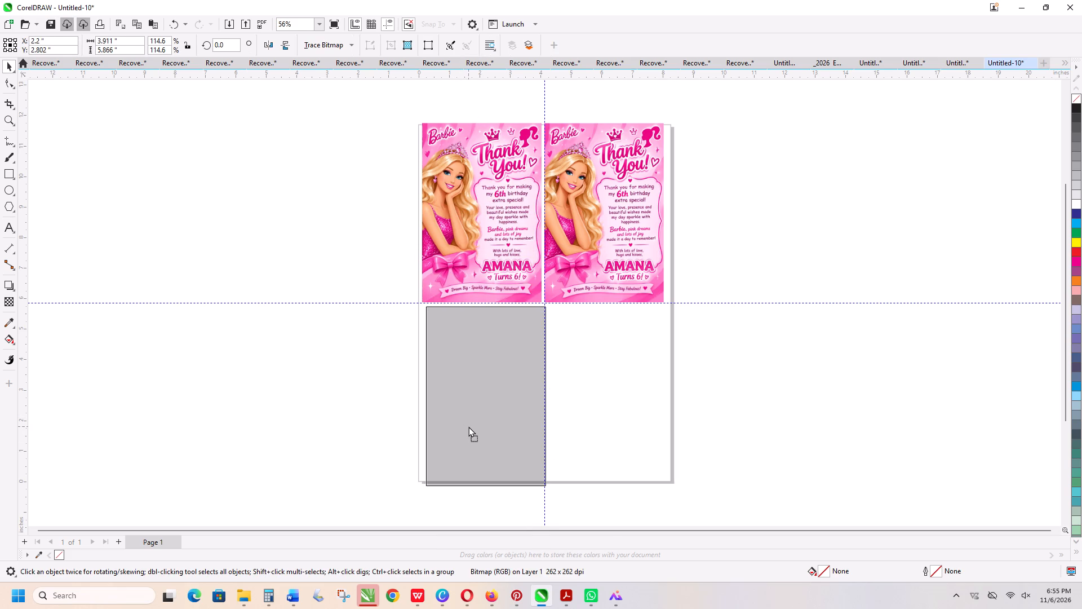
drag(468, 426, 466, 414)
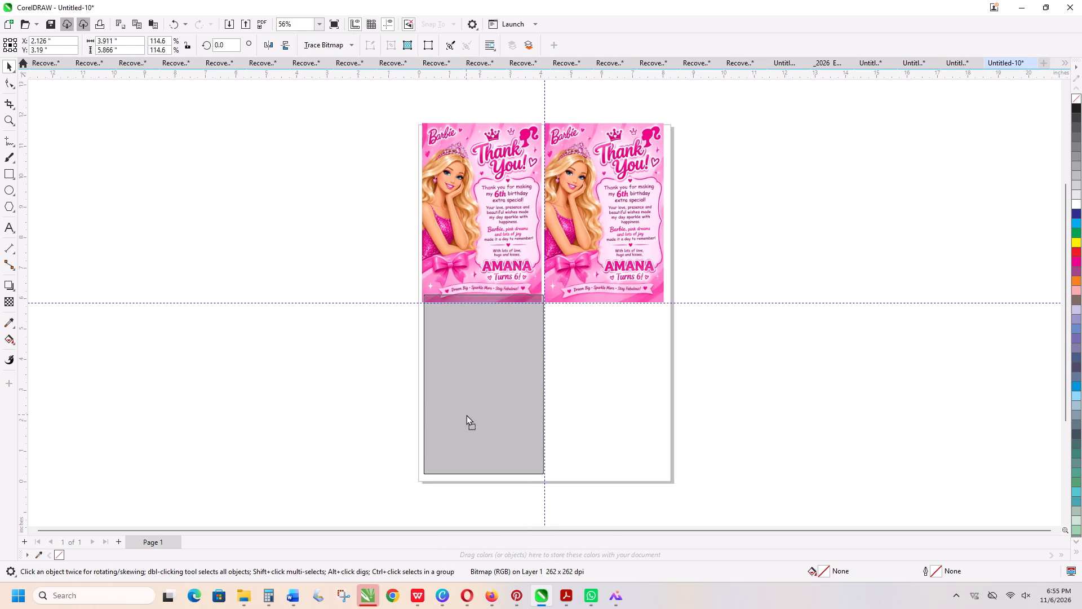
drag(466, 414, 467, 422)
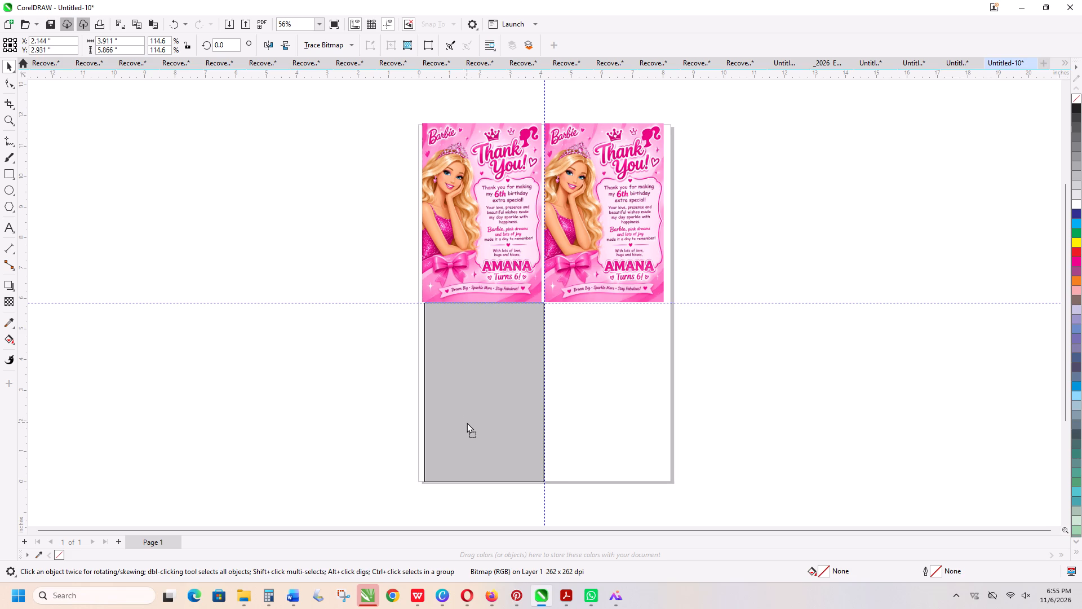
drag(467, 422, 462, 418)
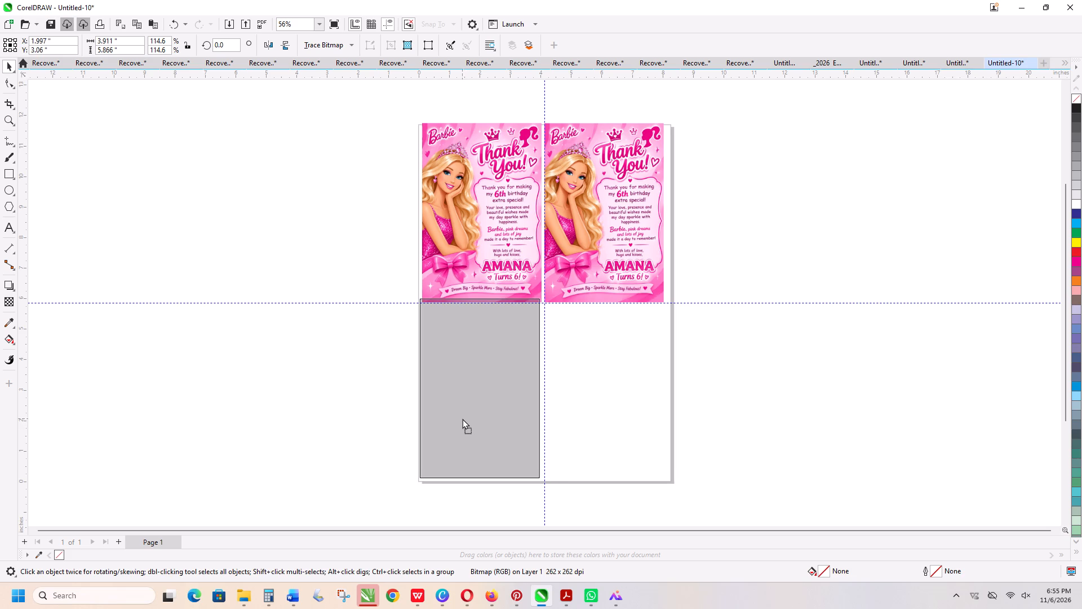
drag(462, 418, 464, 418)
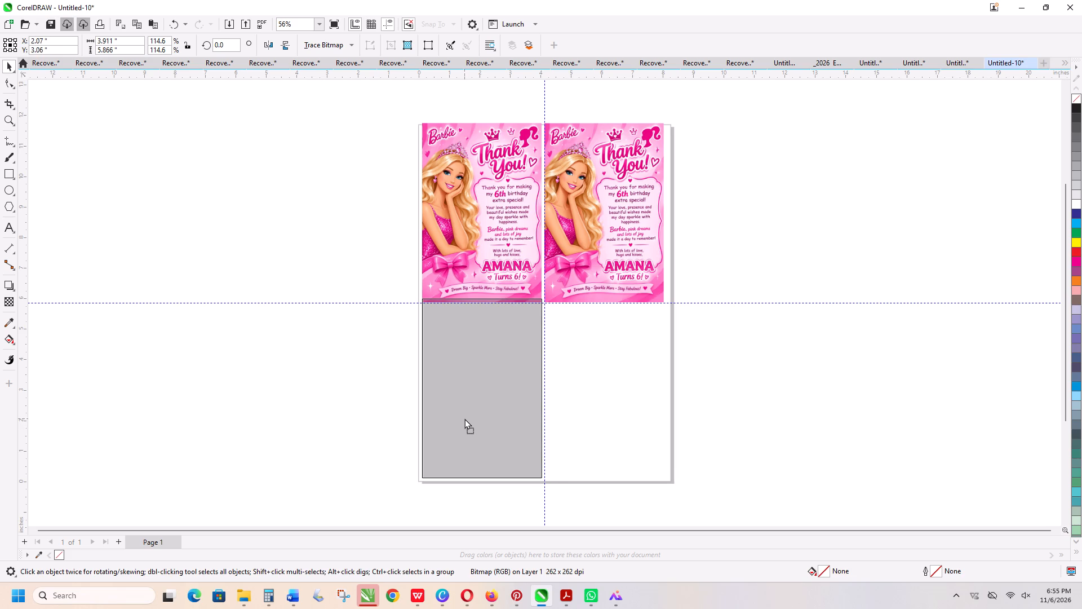
drag(464, 418, 464, 422)
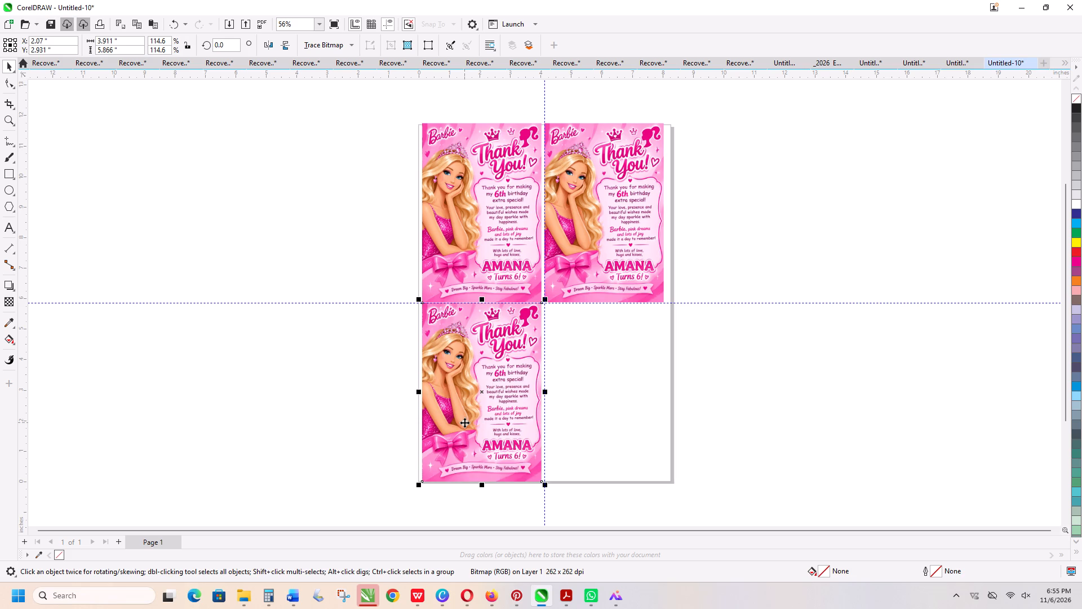
Paste another copy of the card and place it in the page's bottom-right quarter, centred at about X 6.08, Y 2.931 inches.
right_click(644, 381)
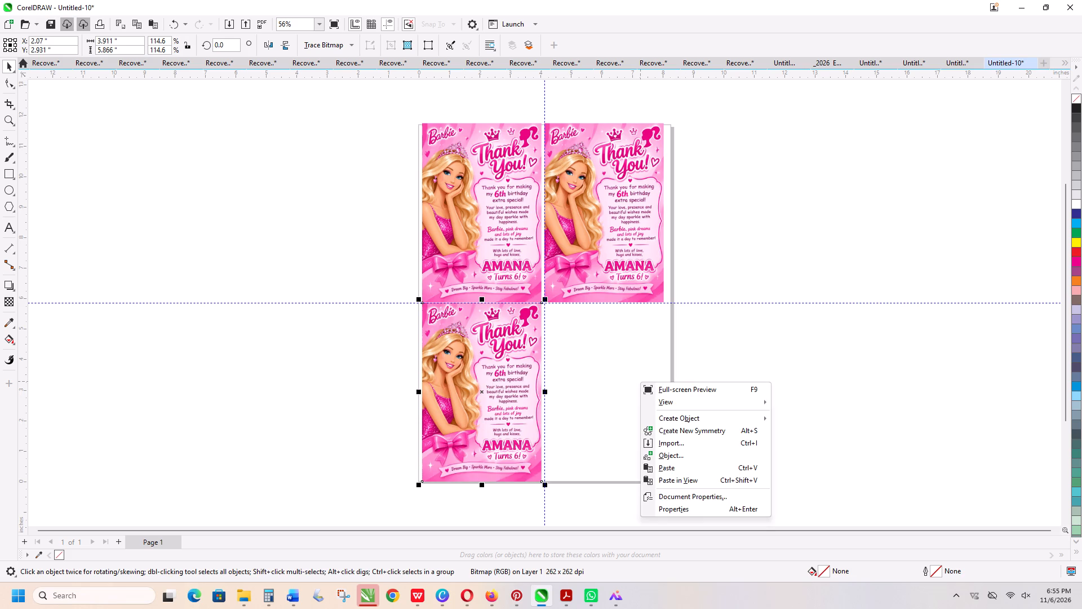
click(666, 466)
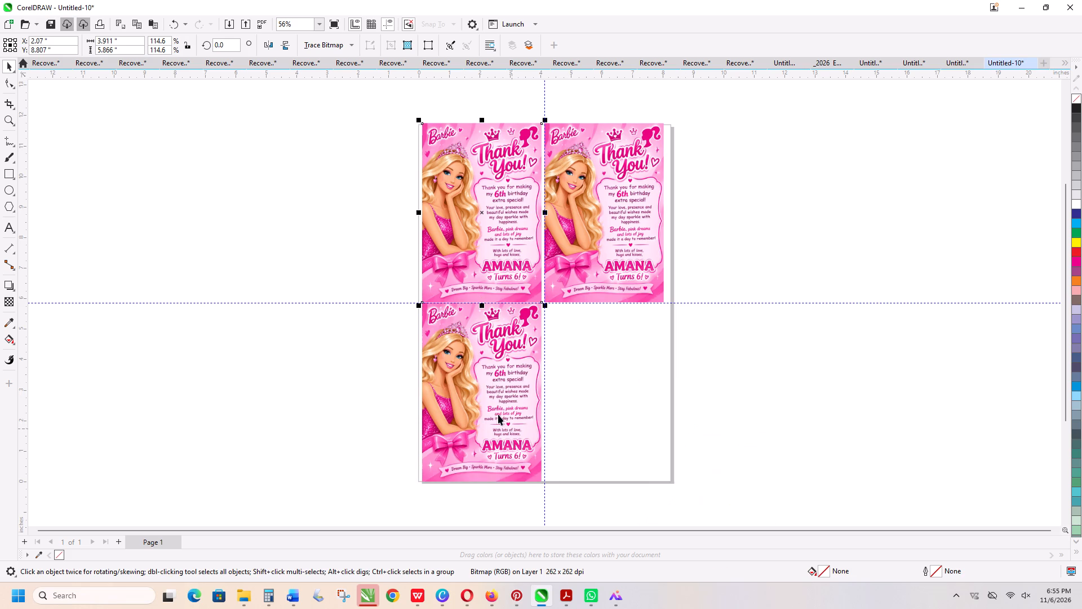
drag(494, 251, 617, 426)
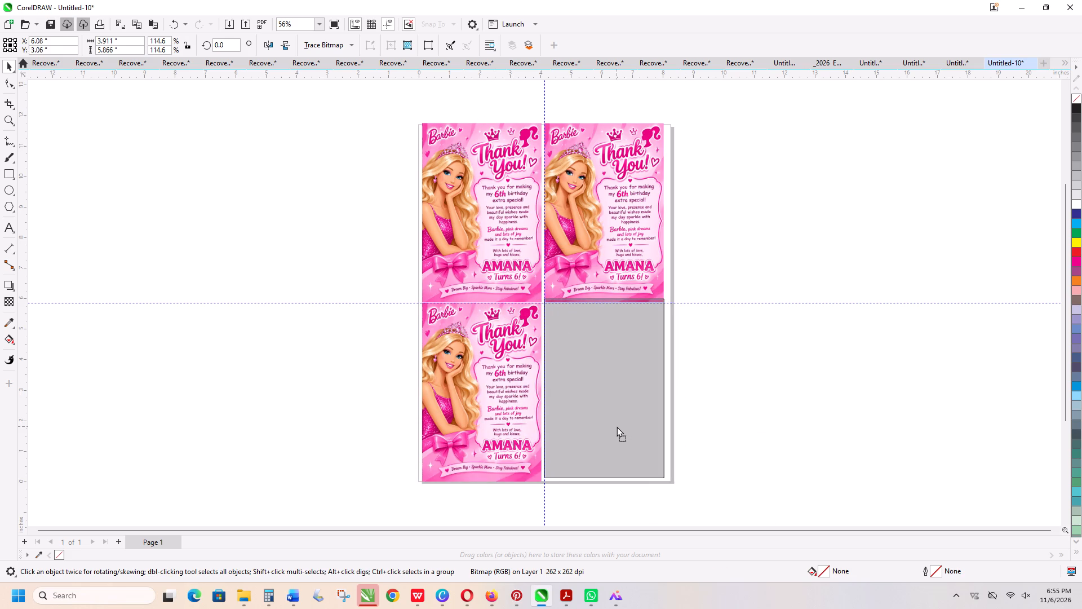
drag(617, 426, 617, 430)
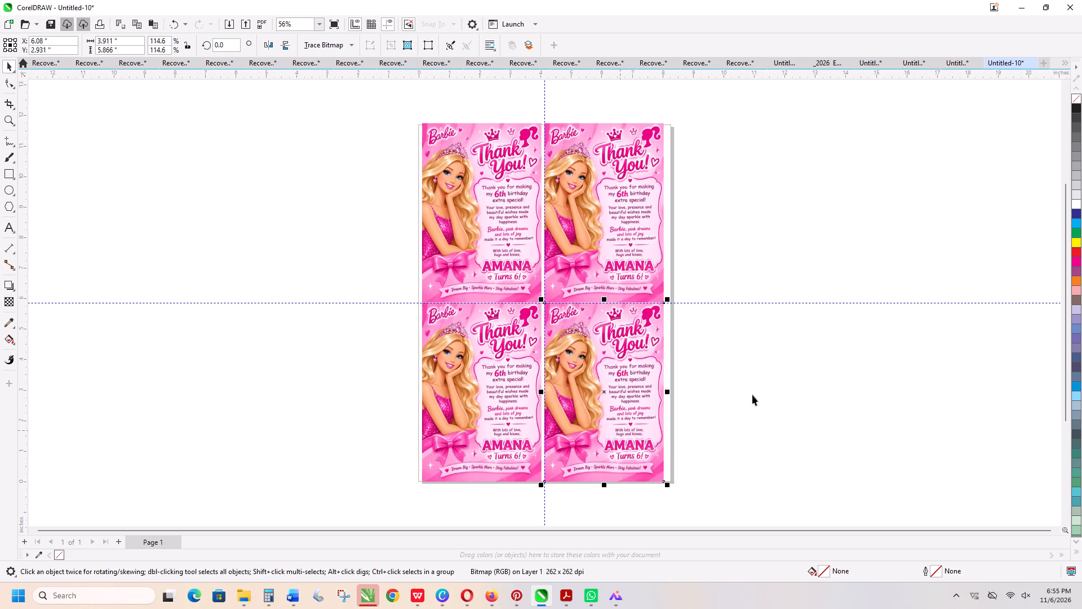
click(752, 395)
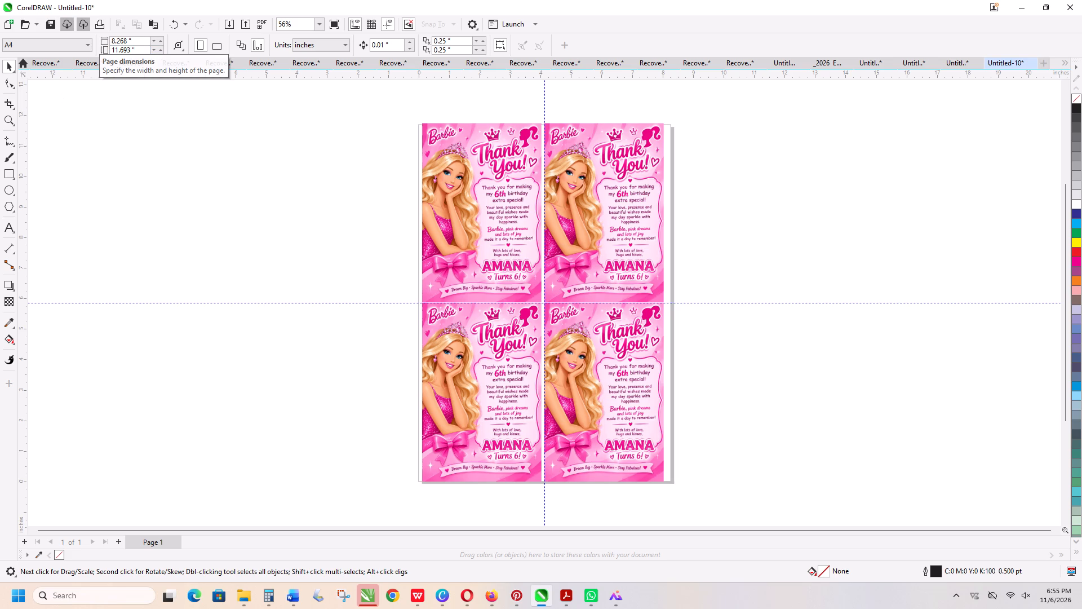
Set up a print job for the current page only, with 3 copies.
click(104, 24)
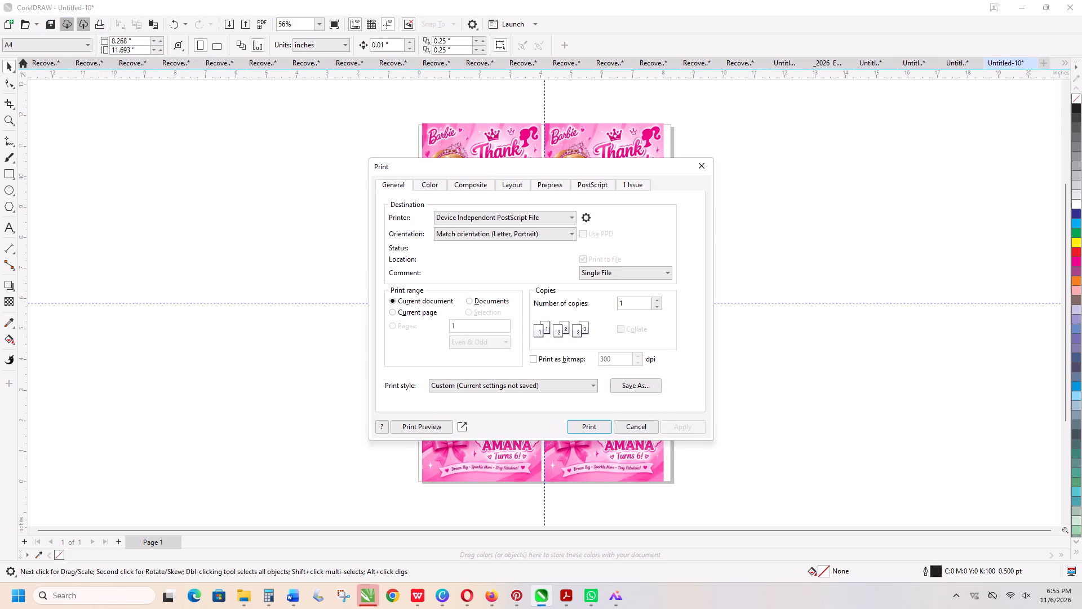
click(389, 311)
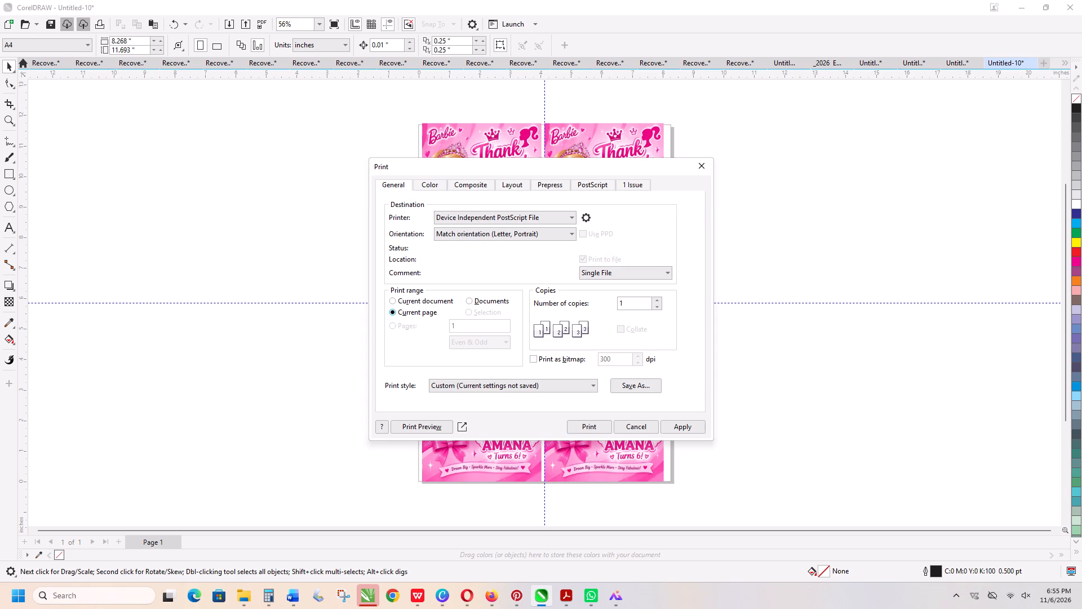
click(635, 298)
drag(635, 302, 635, 317)
key(BackSpace)
key(3)
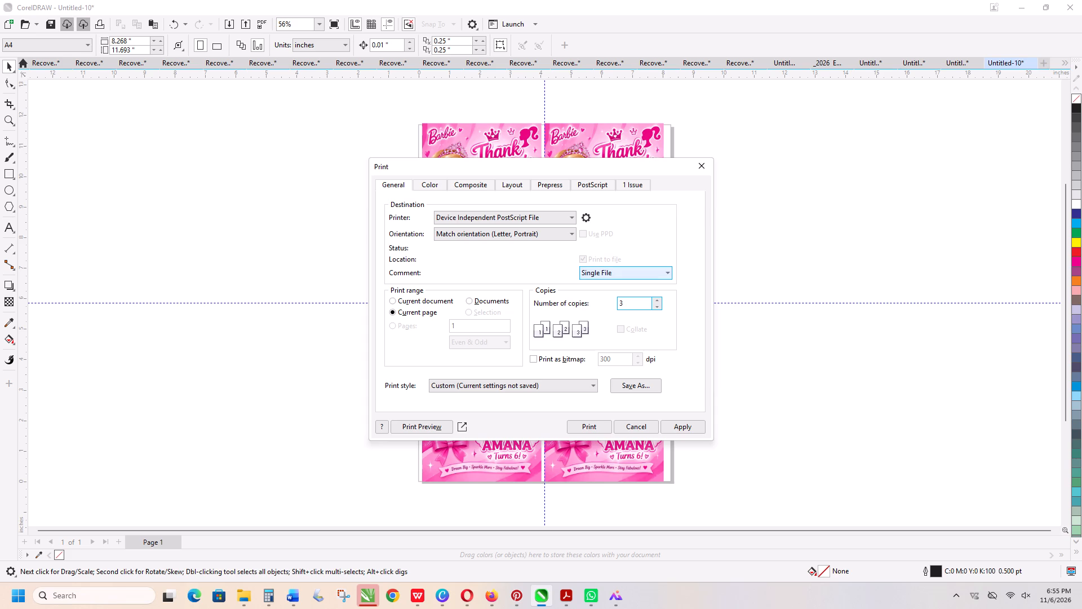
click(667, 272)
click(667, 272)
Check the paper size, dimensions and rotation in the Device Independent PostScript File printer properties.
click(584, 220)
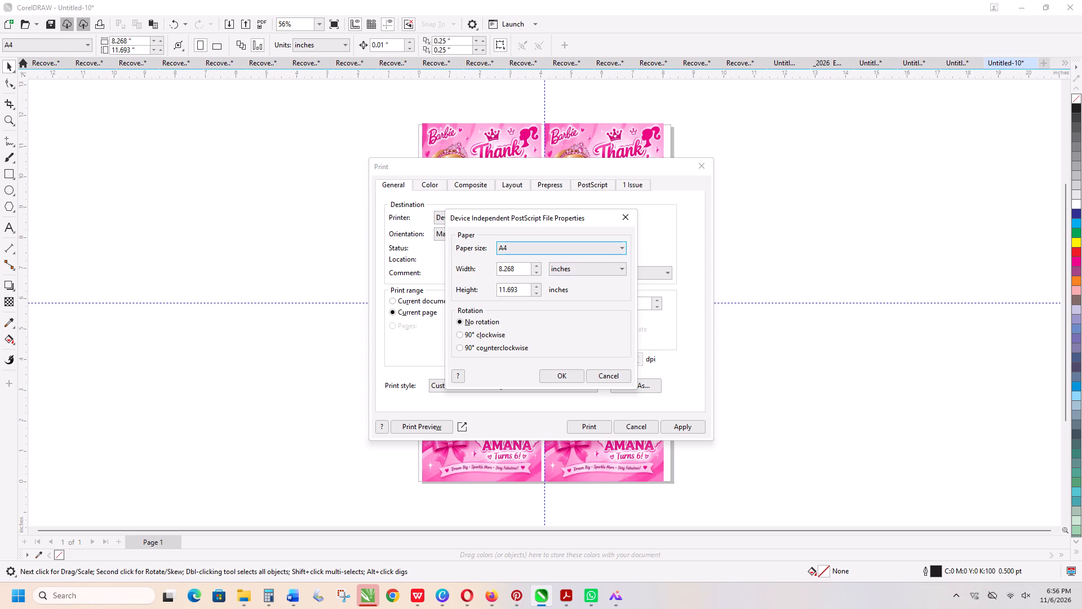
scroll(582, 231, down, 1)
scroll(582, 231, up, 1)
scroll(582, 231, down, 1)
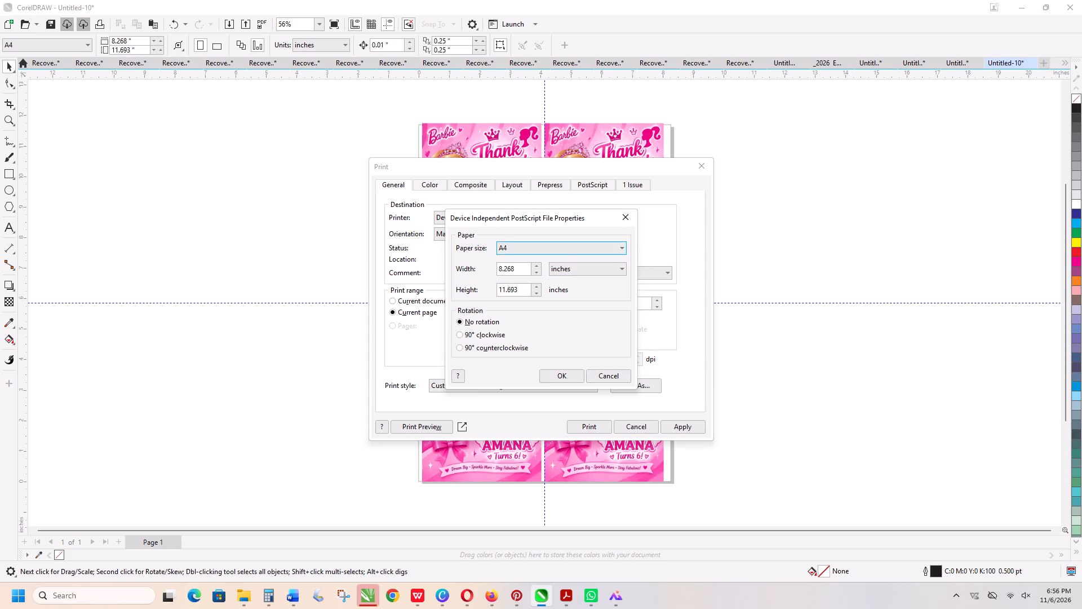
click(552, 371)
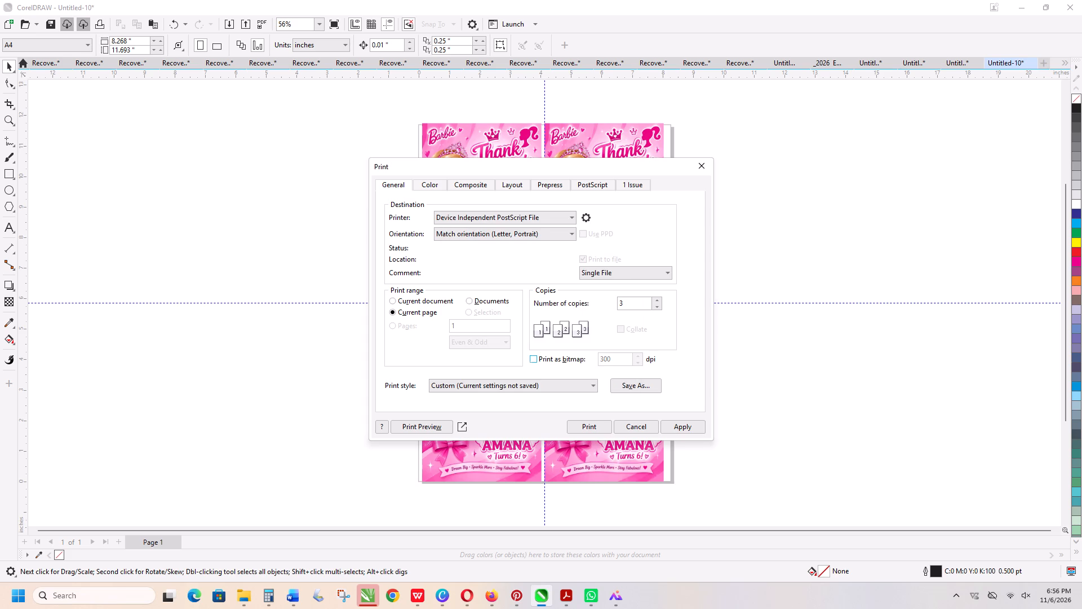
click(589, 215)
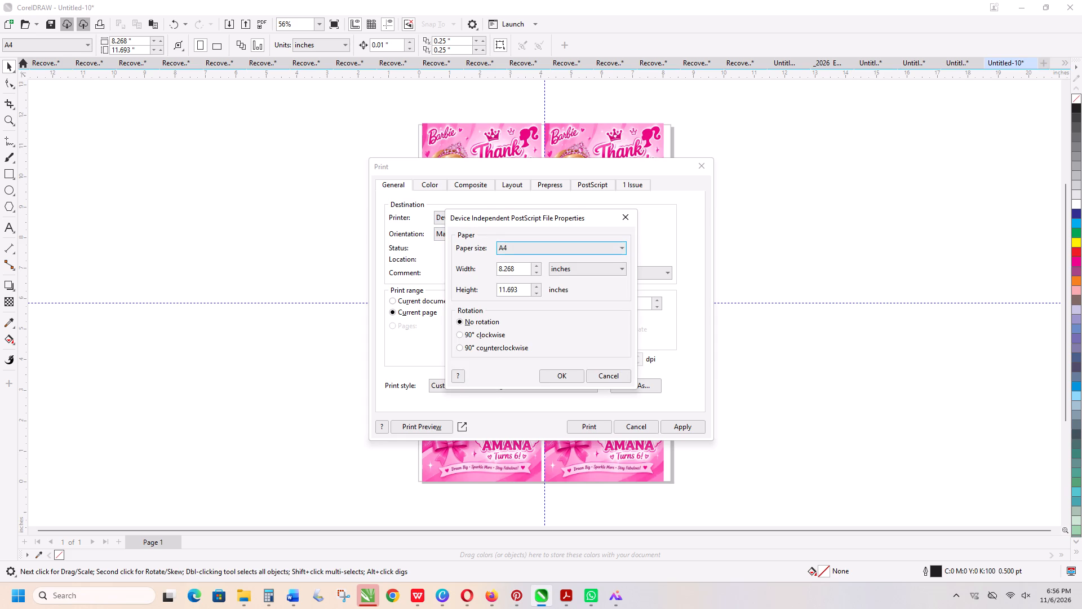
click(568, 377)
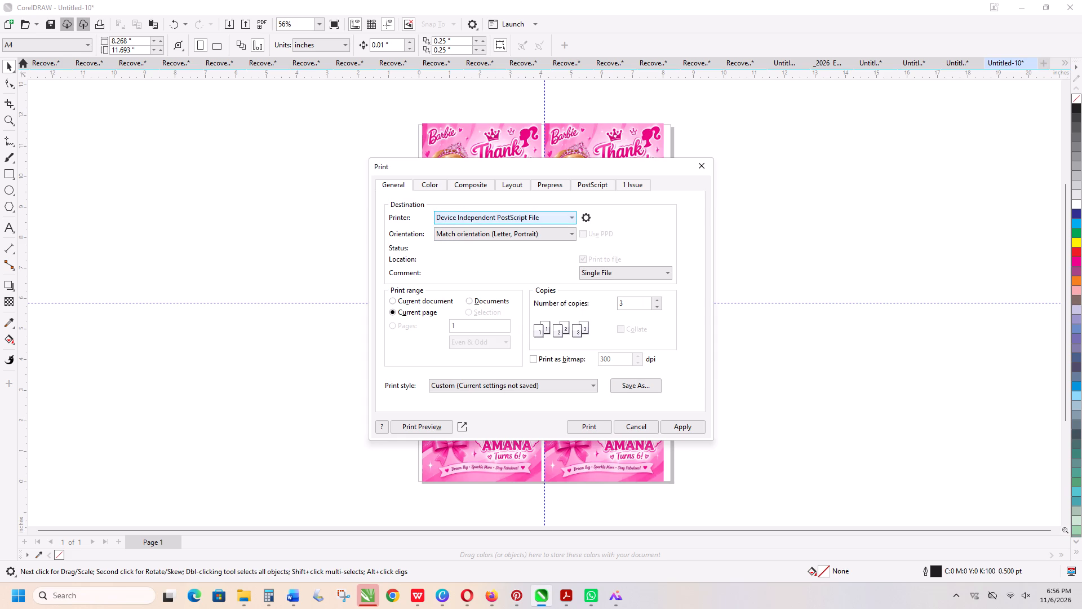
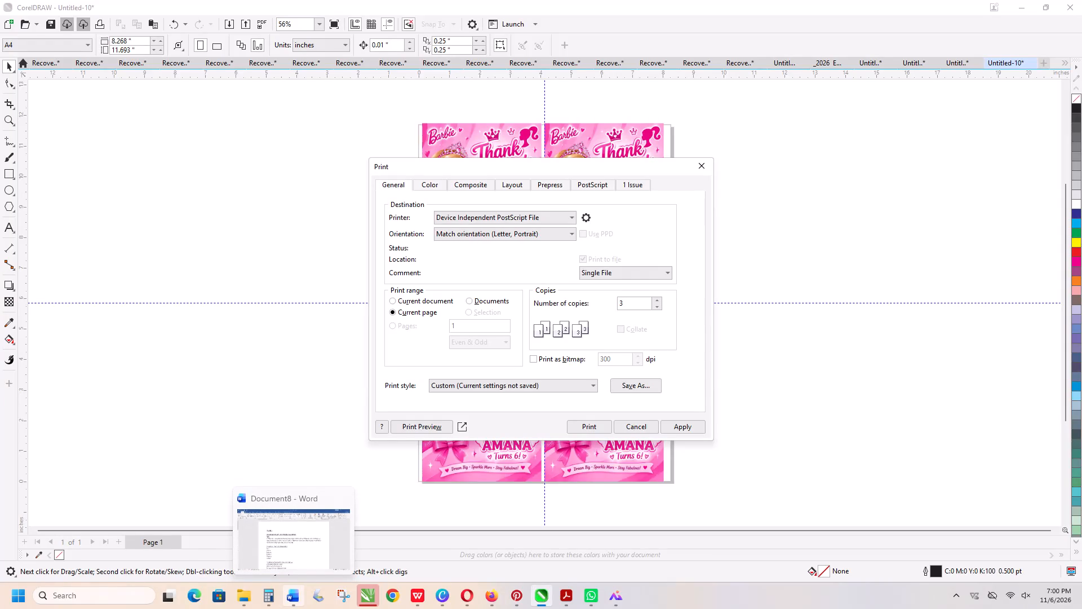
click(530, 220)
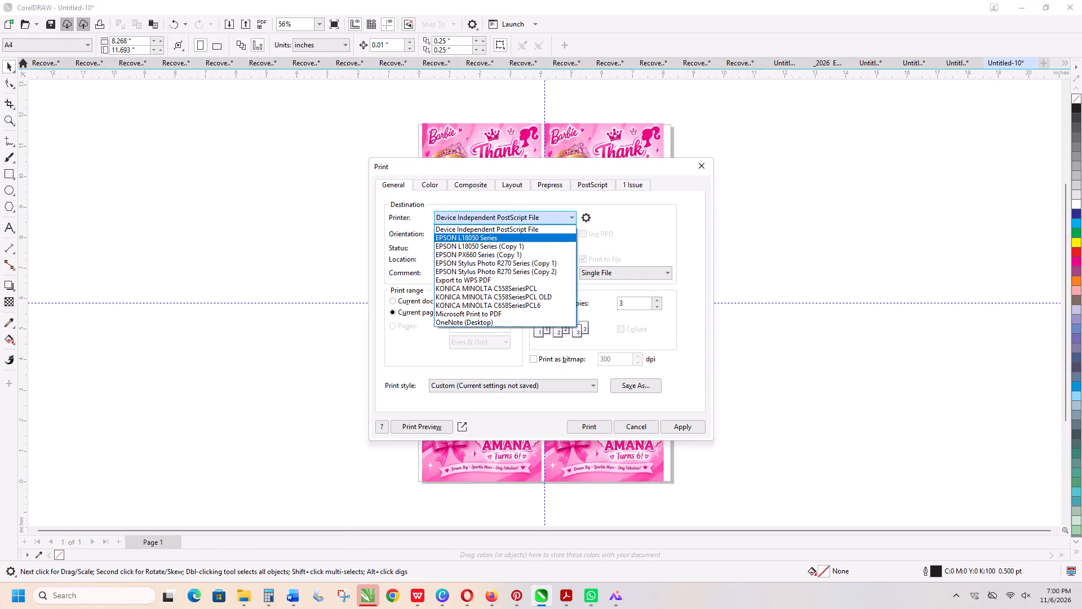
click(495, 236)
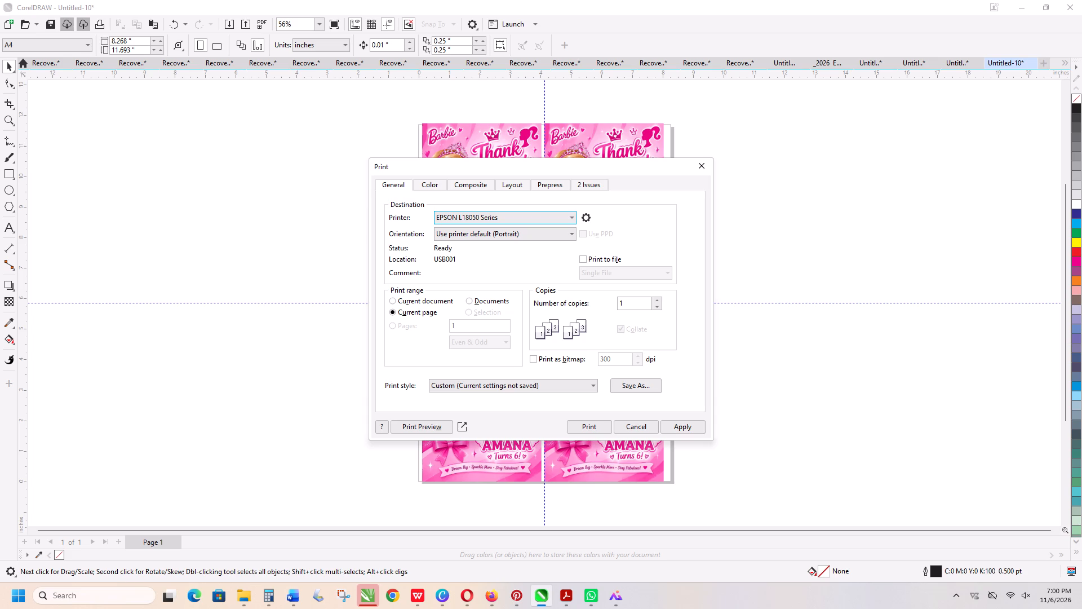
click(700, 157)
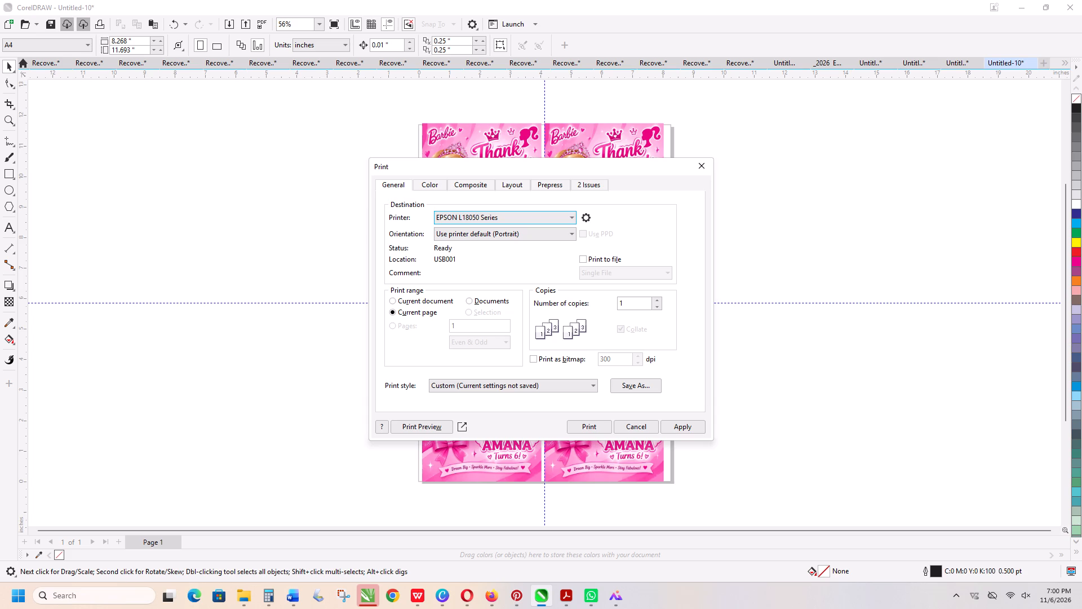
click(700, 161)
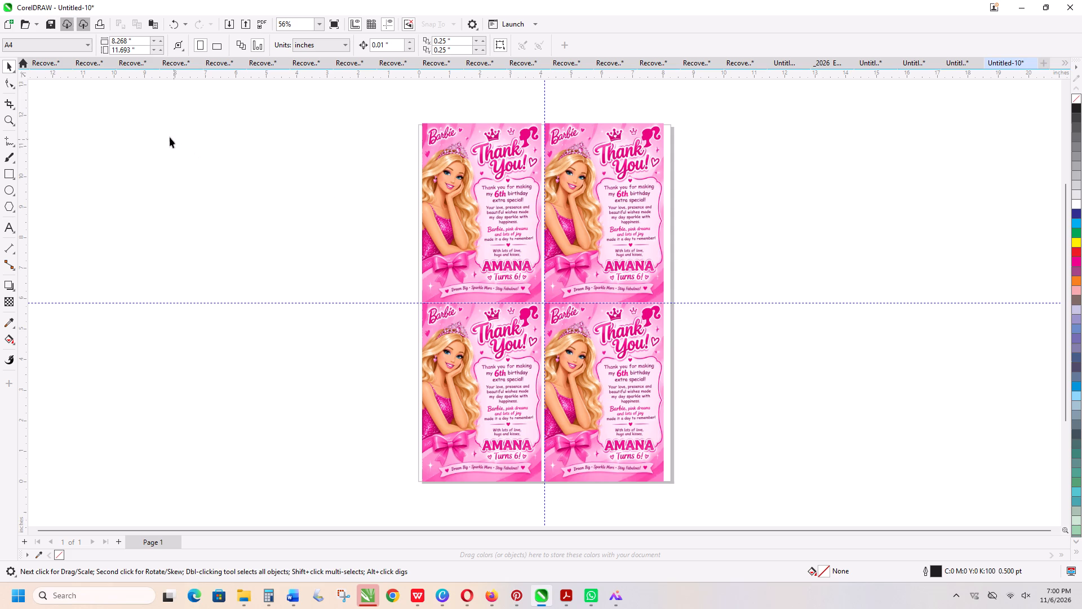
Start a new print job, try the EPSON L18050 Series (Copy 1) printer, and choose EPSON L18050 Series instead.
click(92, 23)
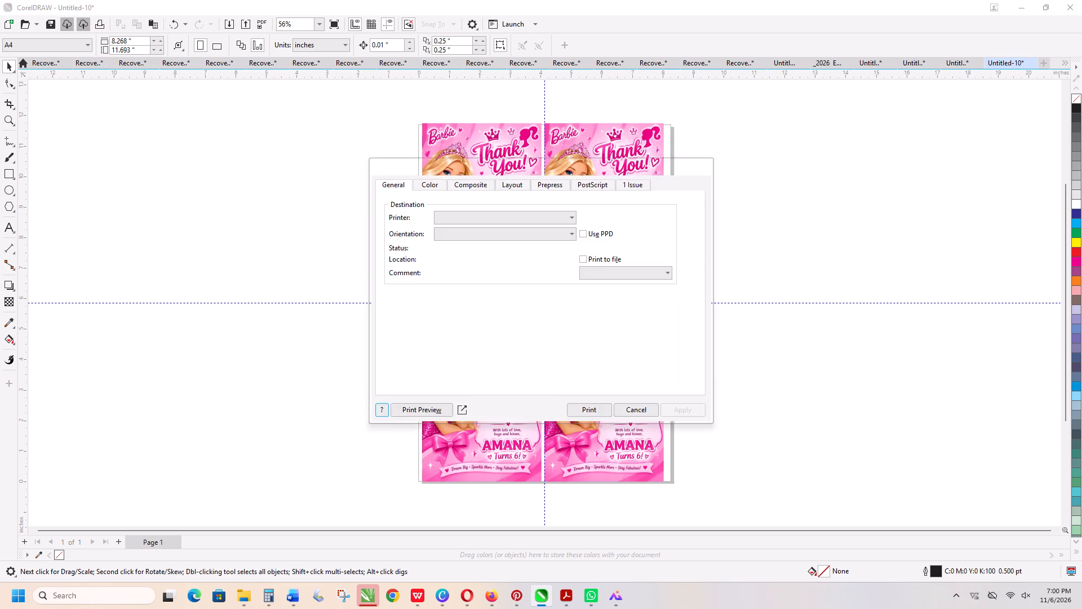
click(566, 220)
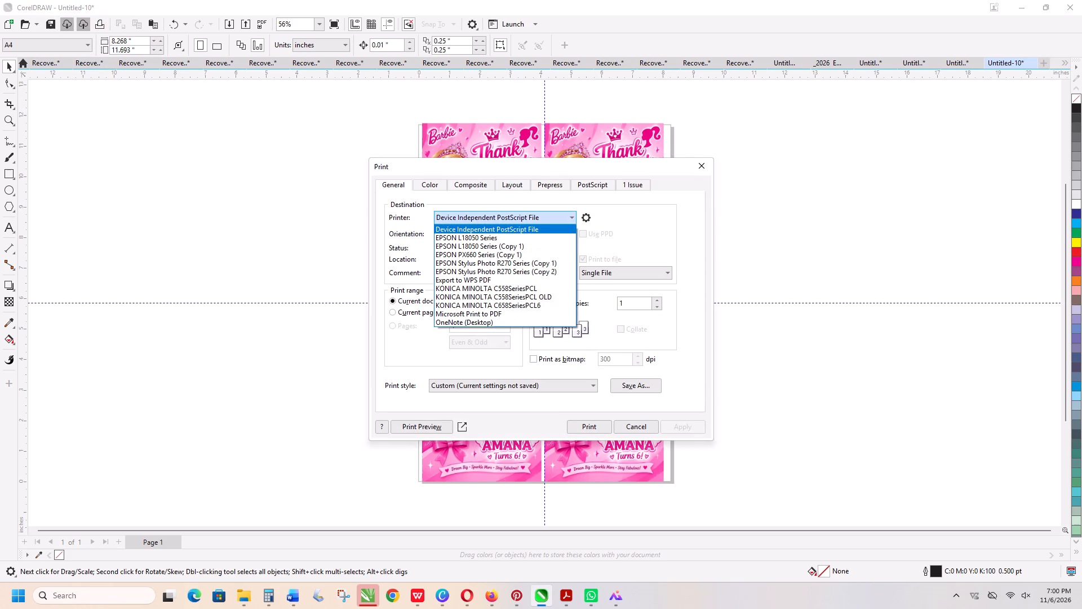
click(487, 246)
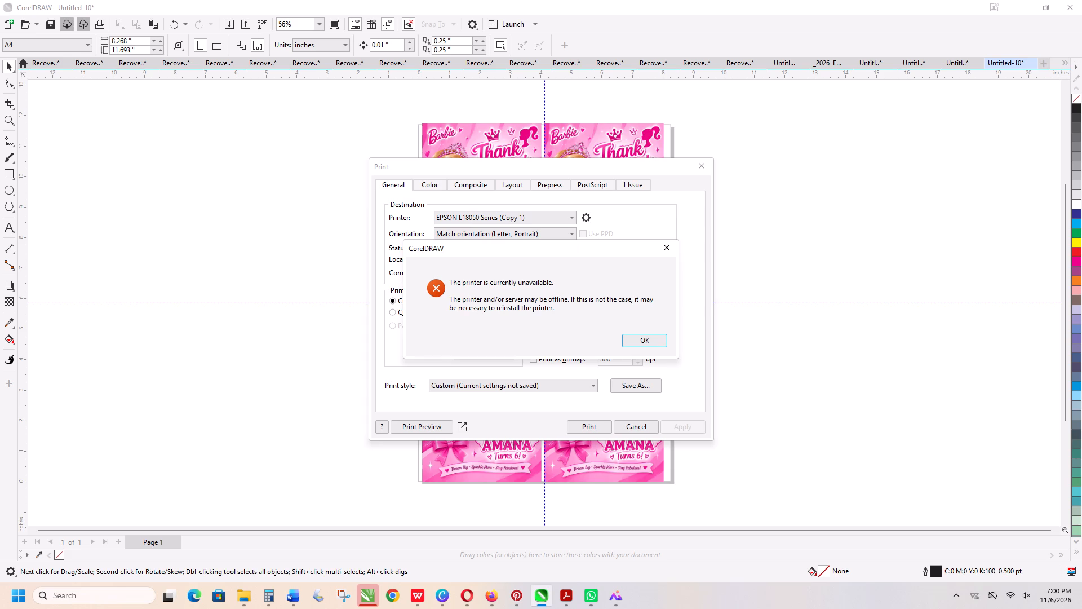
click(669, 244)
click(562, 218)
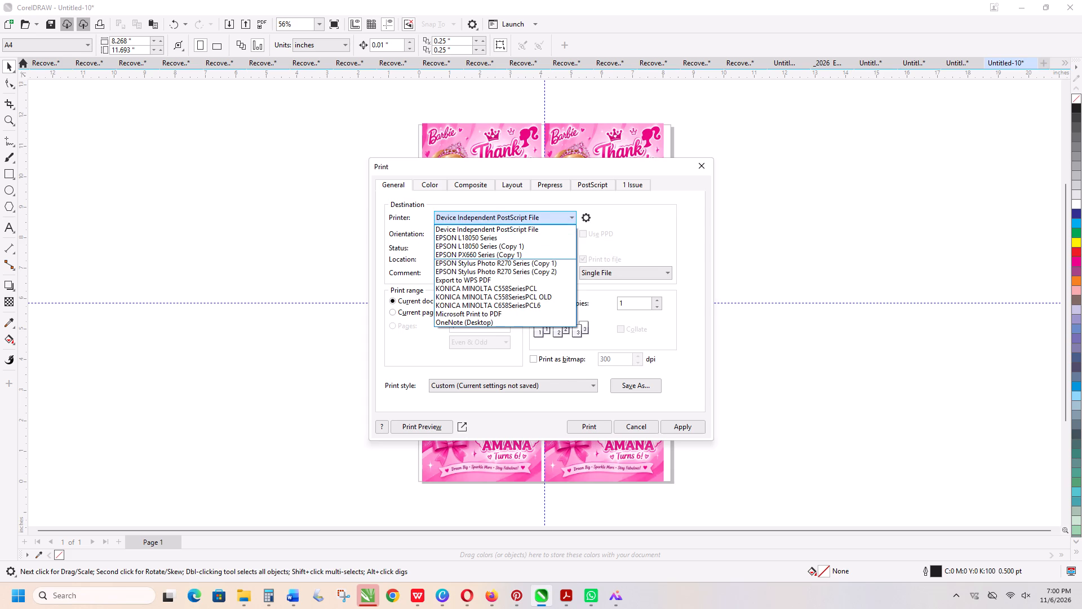
click(477, 238)
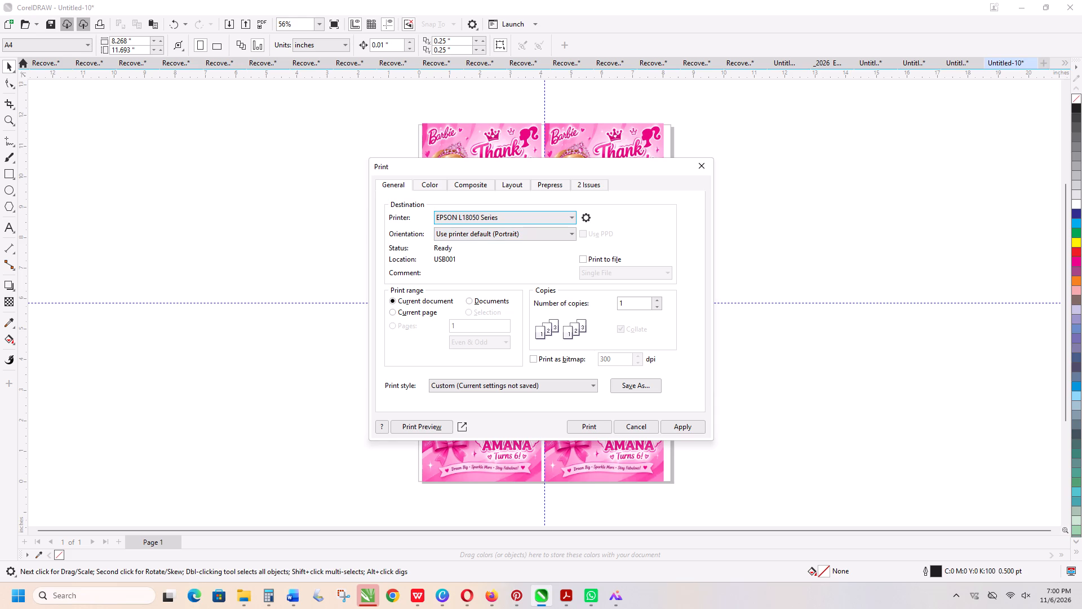
Set the print job to 3 copies of the current page only.
click(633, 303)
key(BackSpace)
key(3)
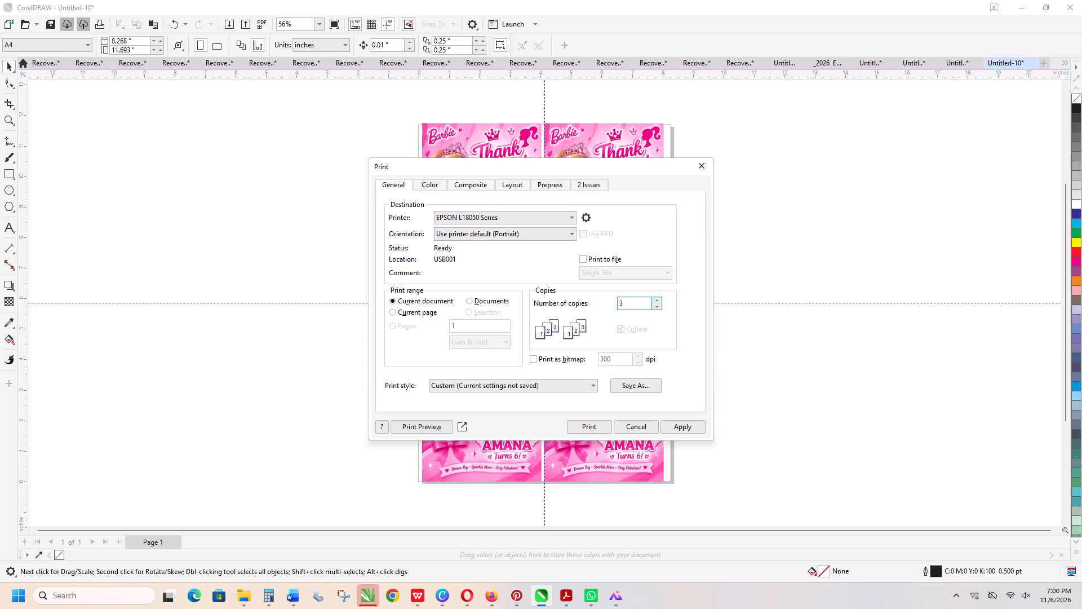
click(391, 311)
In the EPSON L18050 Series properties, set the document size to A4 210 x 297 mm and the paper type to Epson Matte.
click(592, 222)
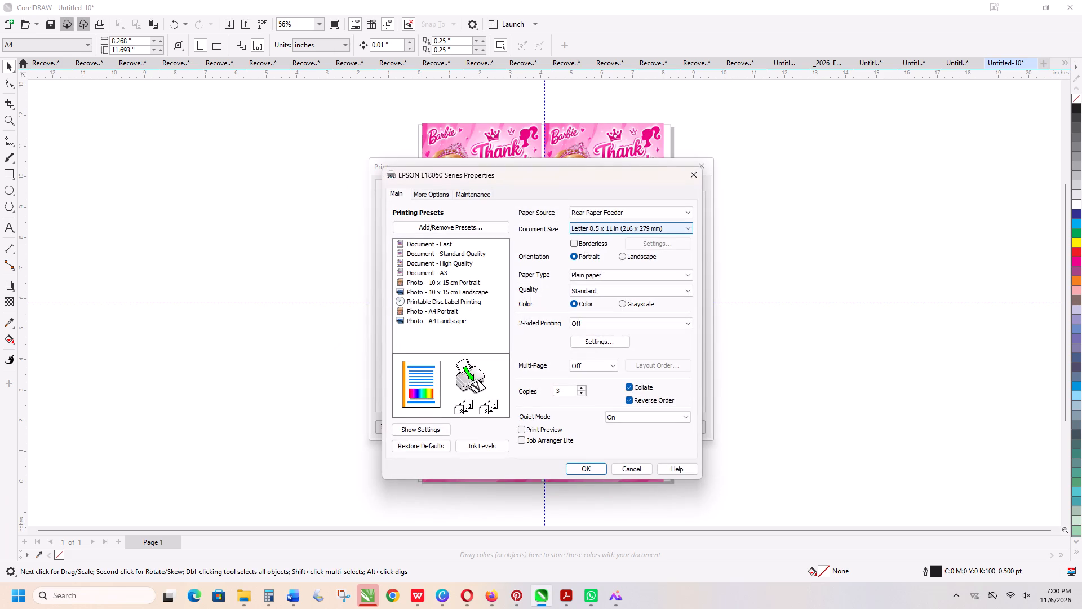
click(604, 222)
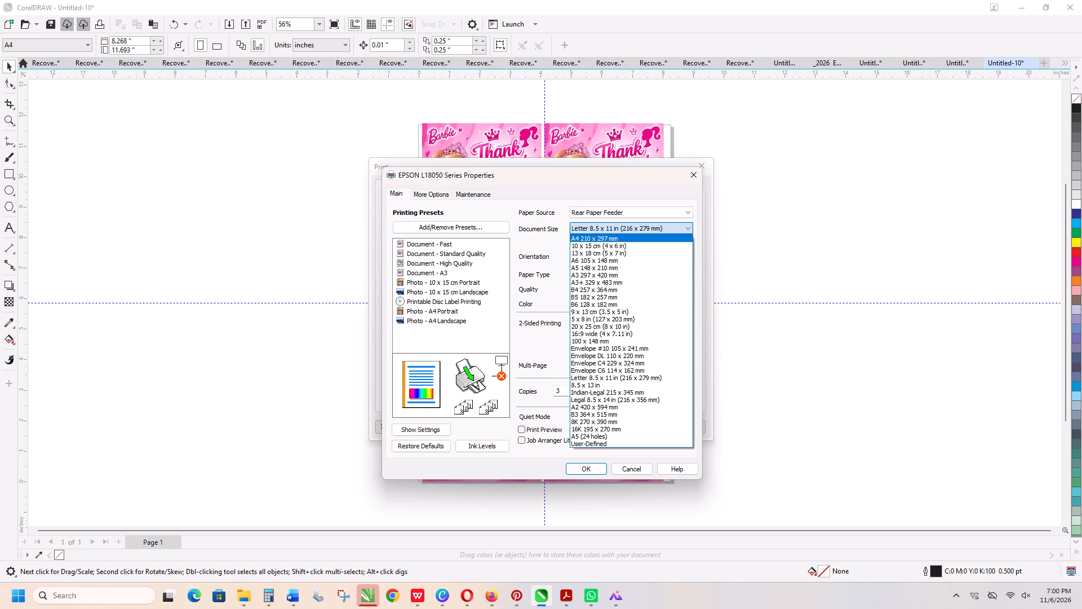
click(604, 238)
click(605, 271)
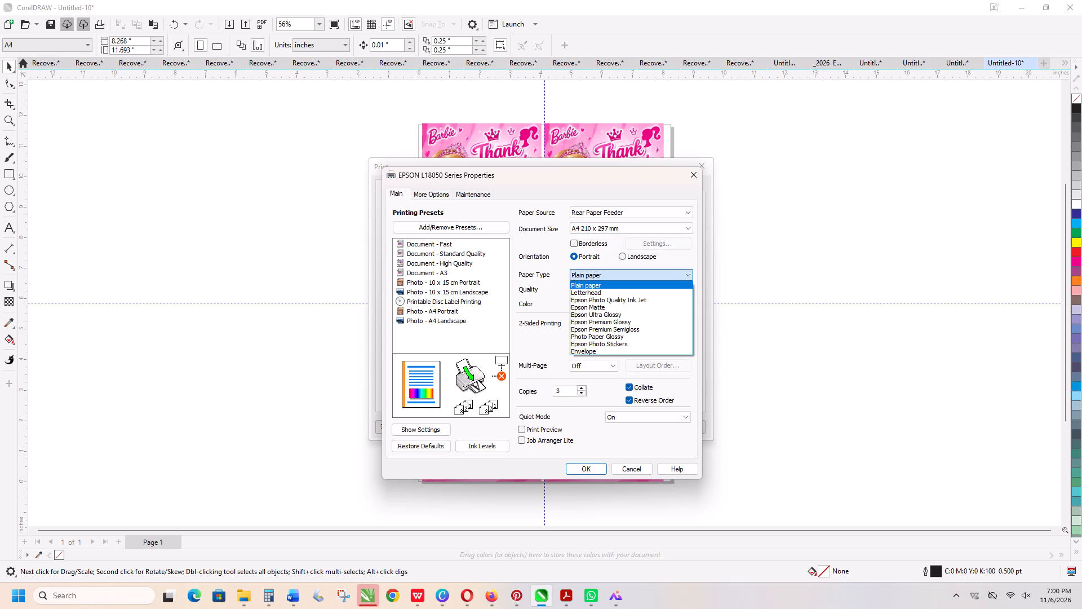
click(615, 304)
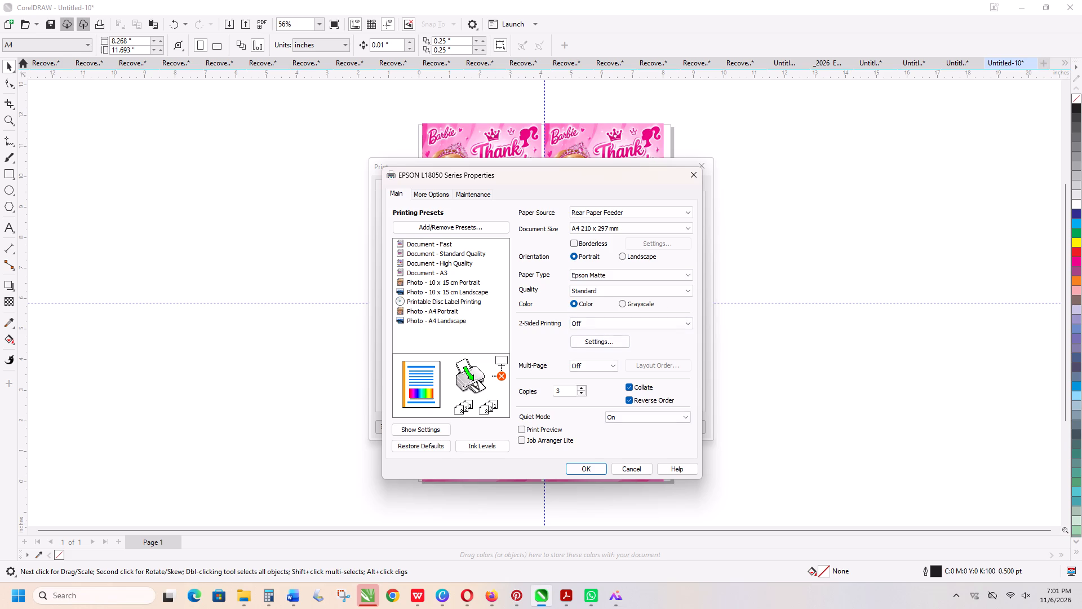
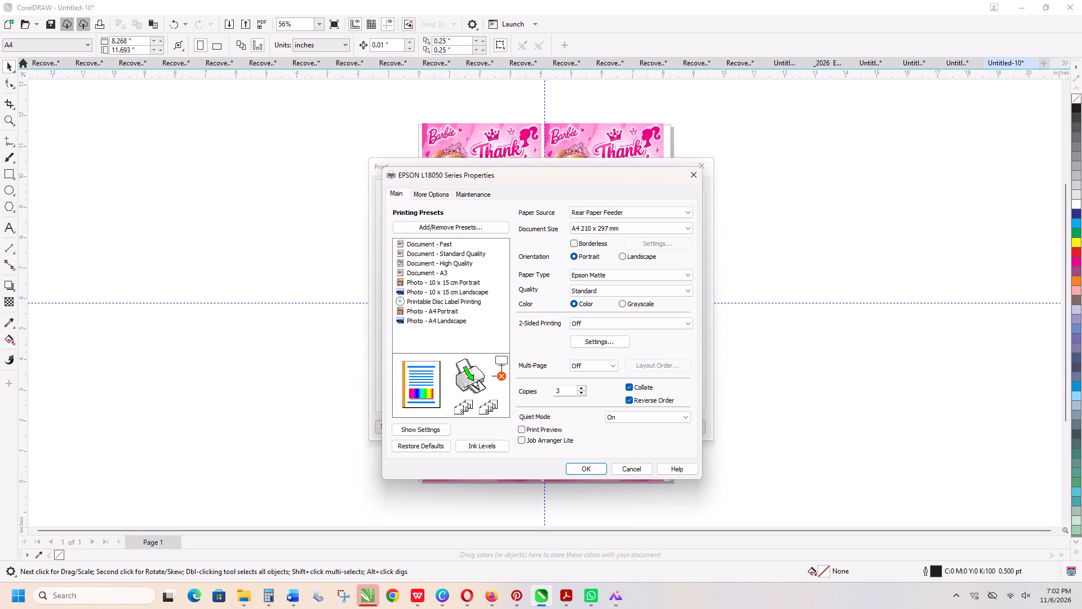
Set the paper type to Photo Paper Glossy and the quality to High, and accept the EPSON L18050 Series properties.
click(675, 279)
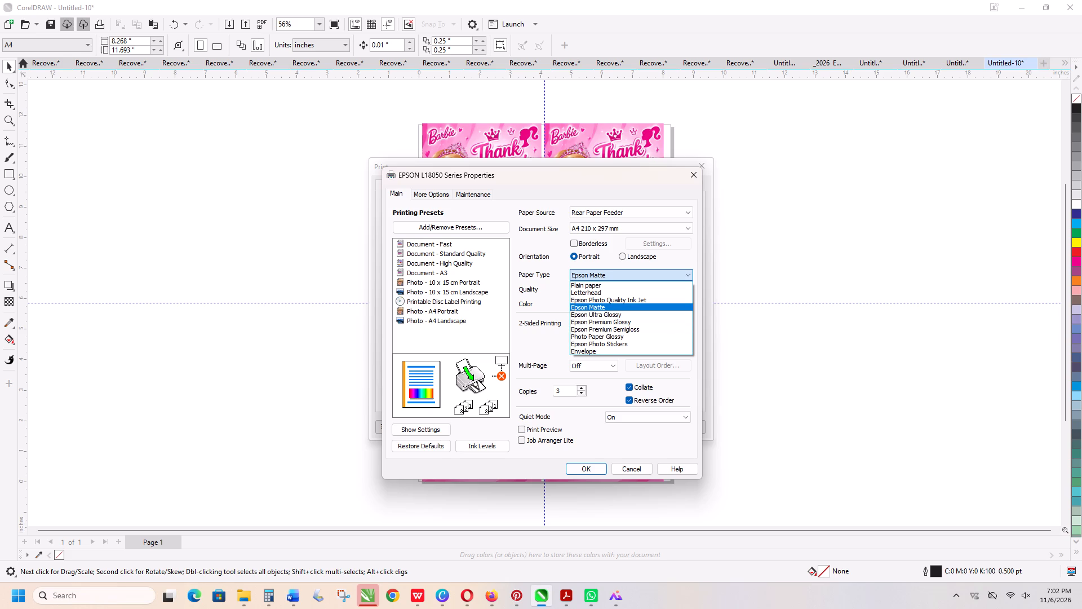
click(649, 312)
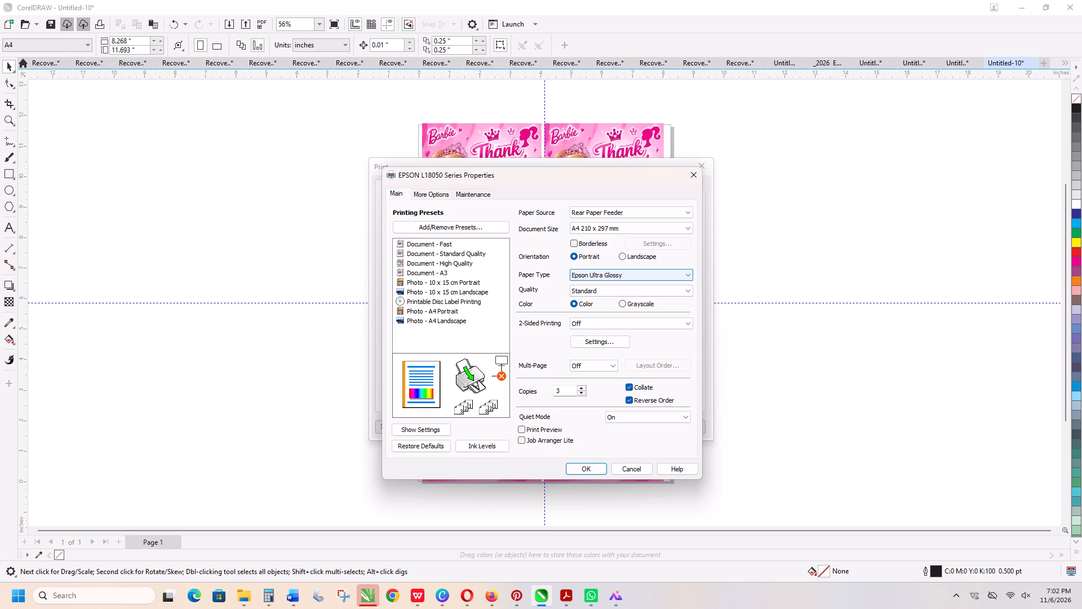
click(643, 286)
click(639, 312)
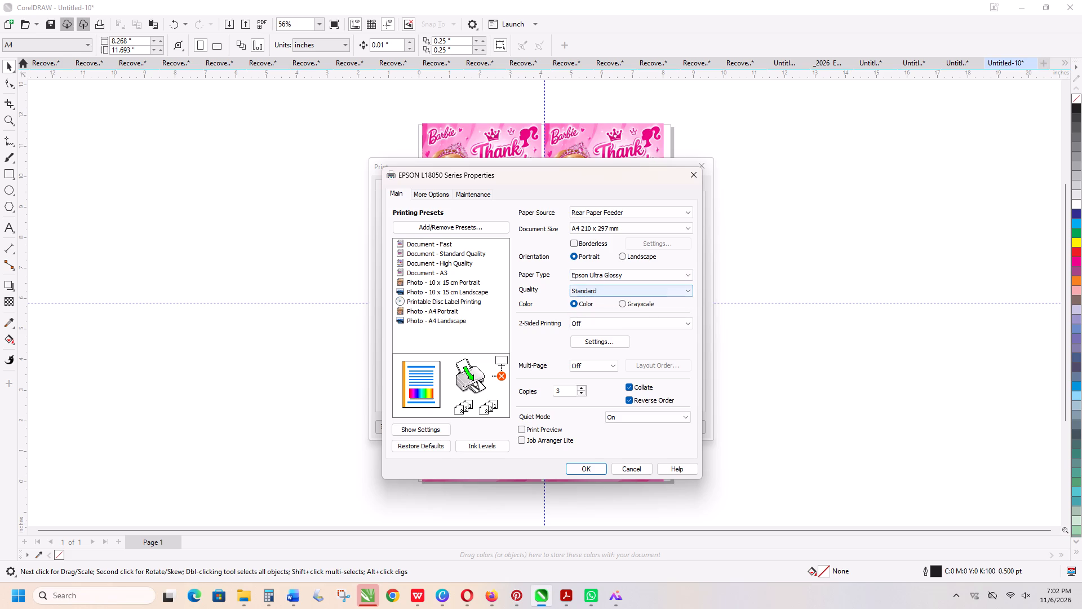
click(637, 273)
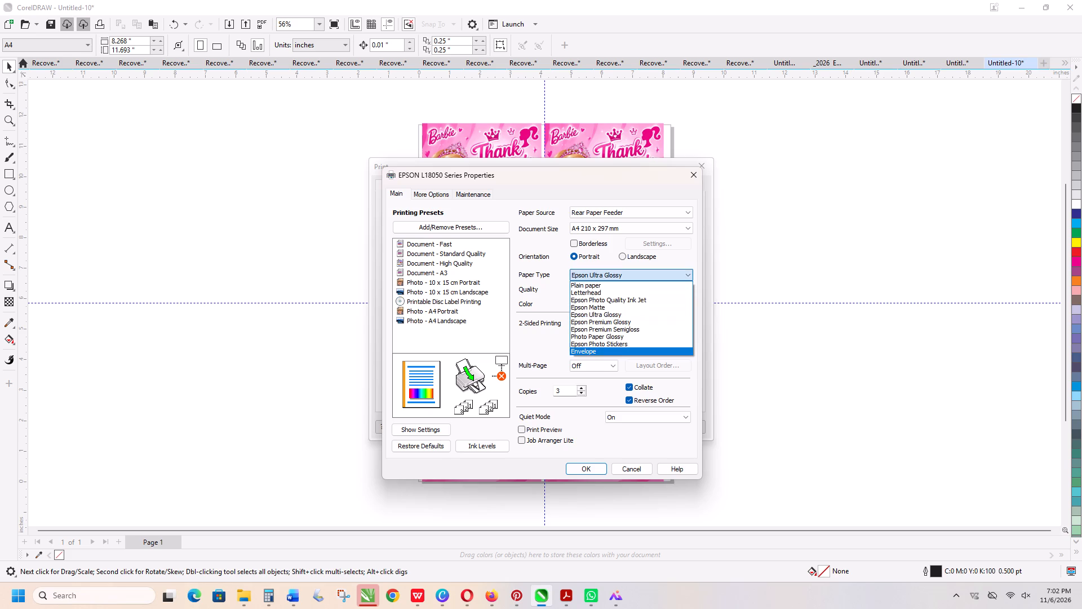
click(589, 334)
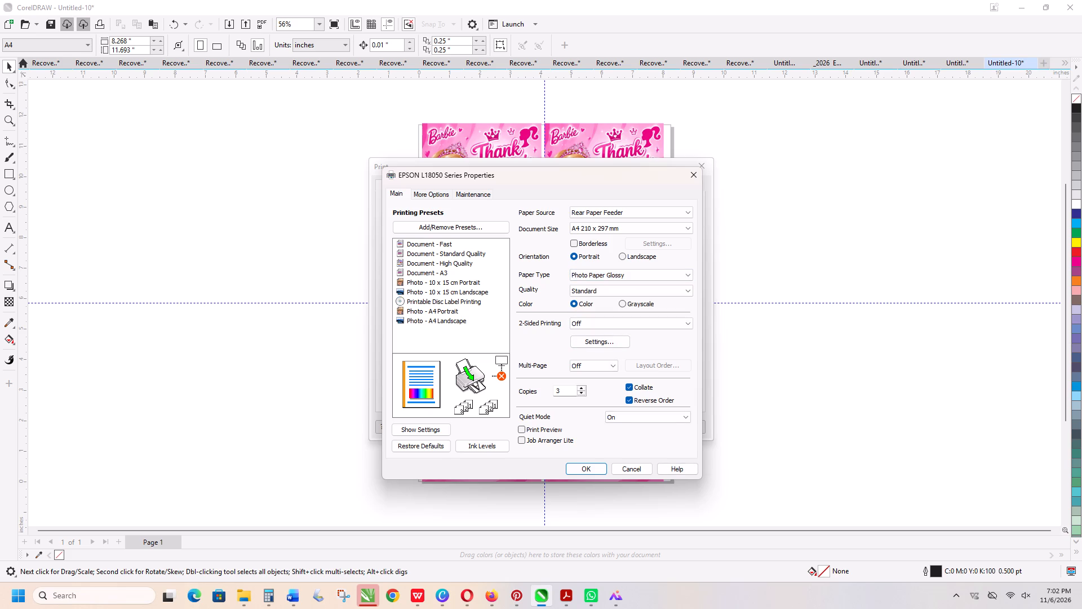
click(604, 295)
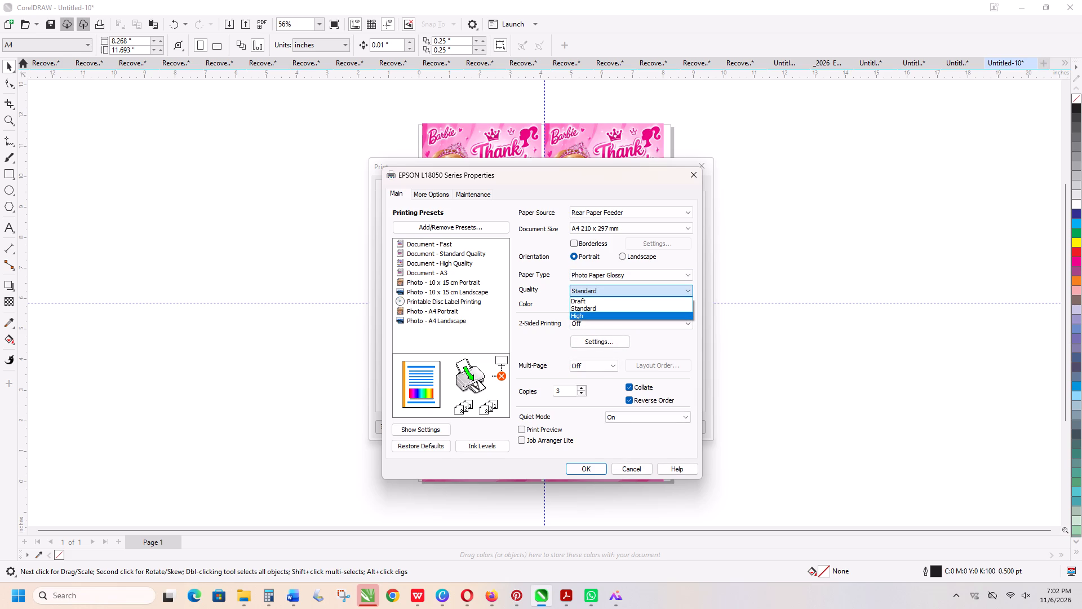
click(602, 324)
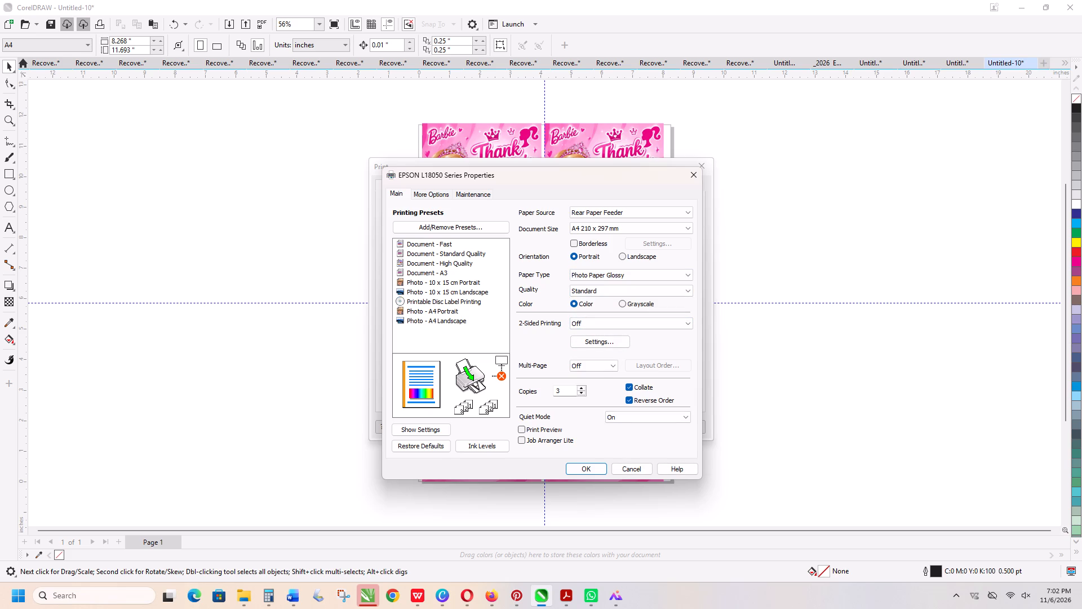
click(657, 285)
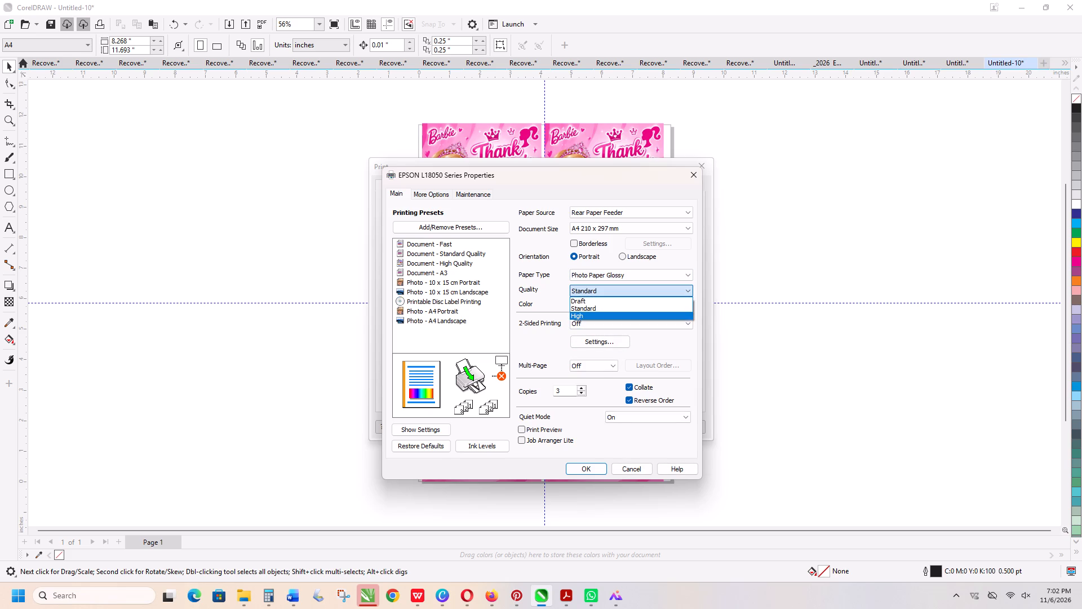
click(639, 322)
click(626, 289)
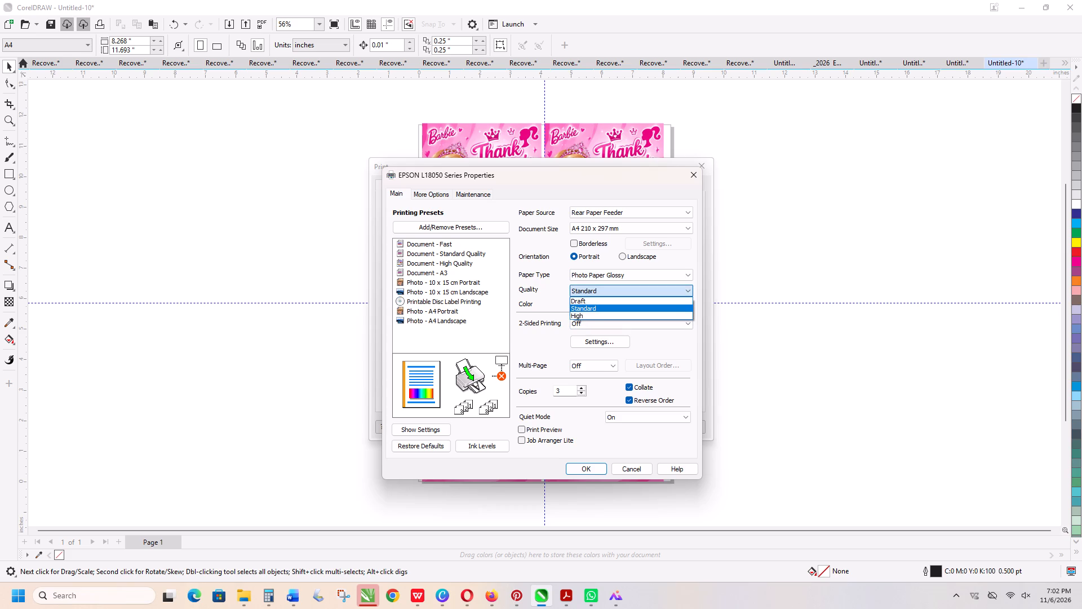
click(610, 312)
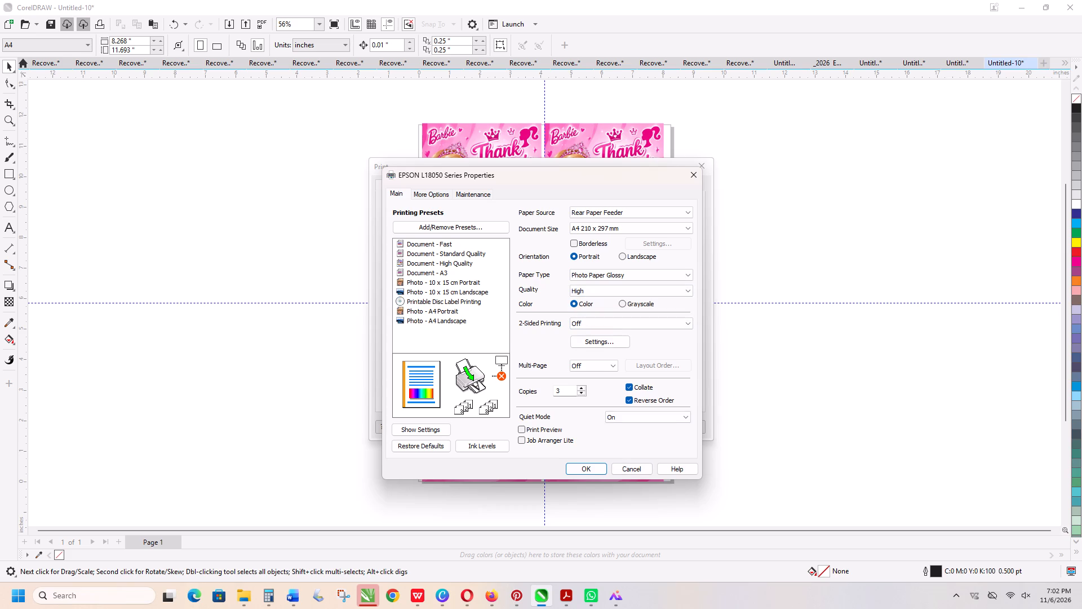
click(578, 473)
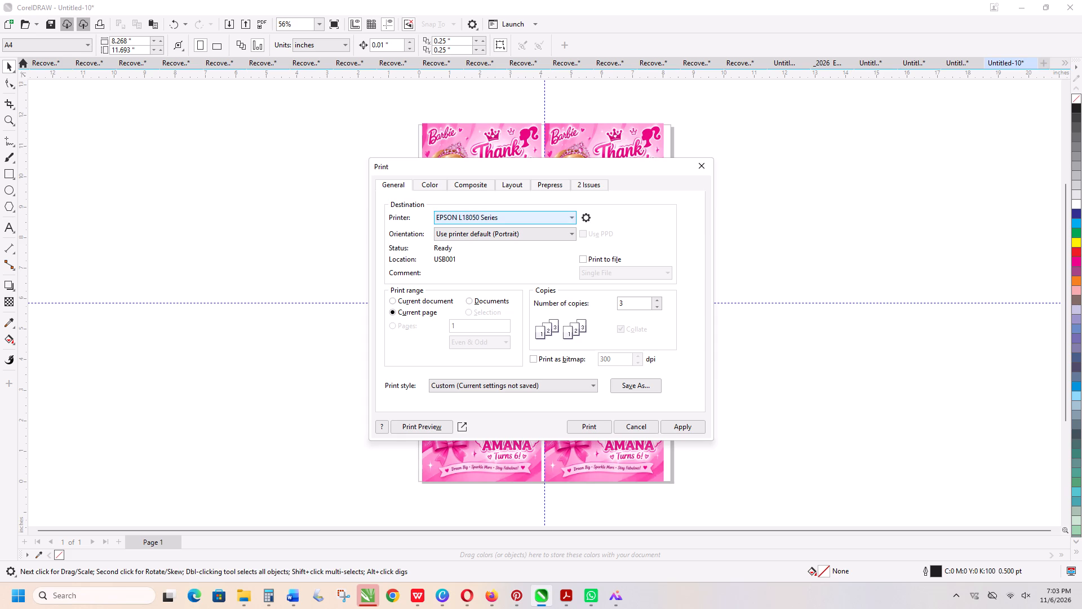
Try to print the job on the EPSON L18050 Series and run the Epson Printer Connection Checker.
click(597, 425)
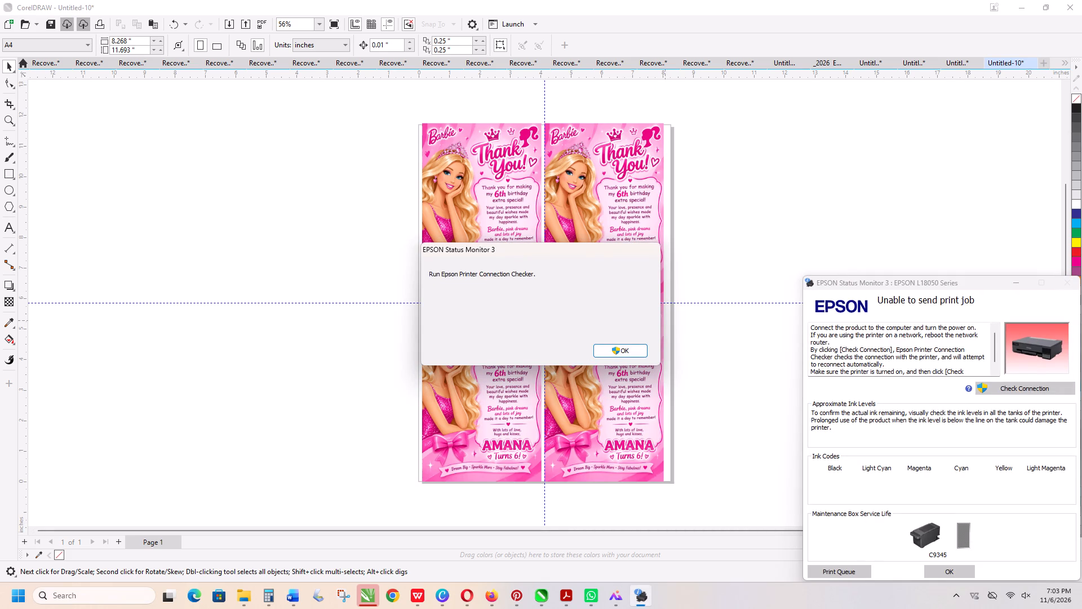
click(633, 354)
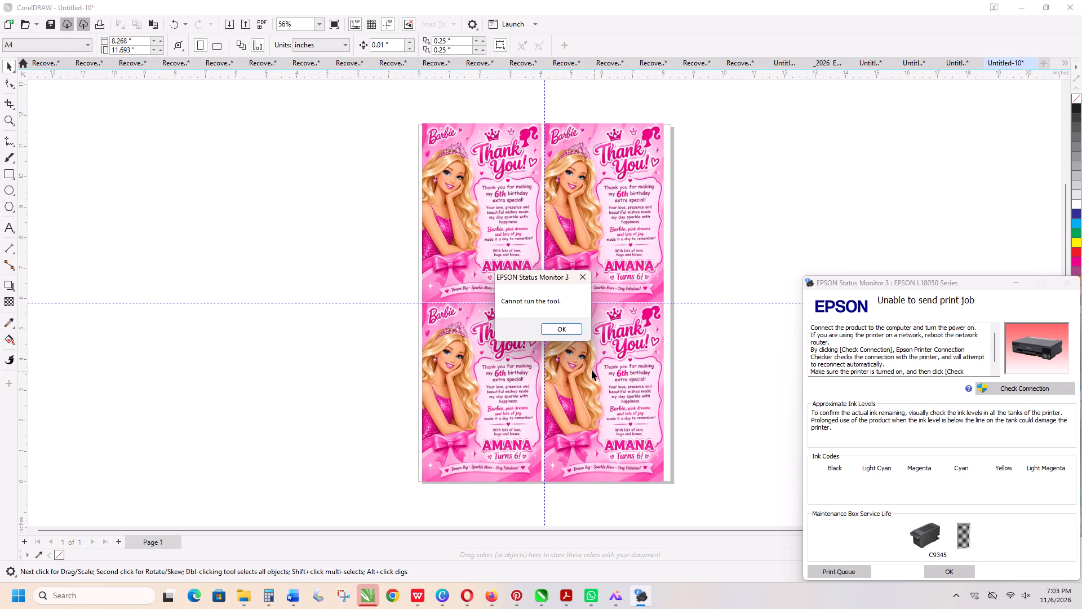
click(578, 332)
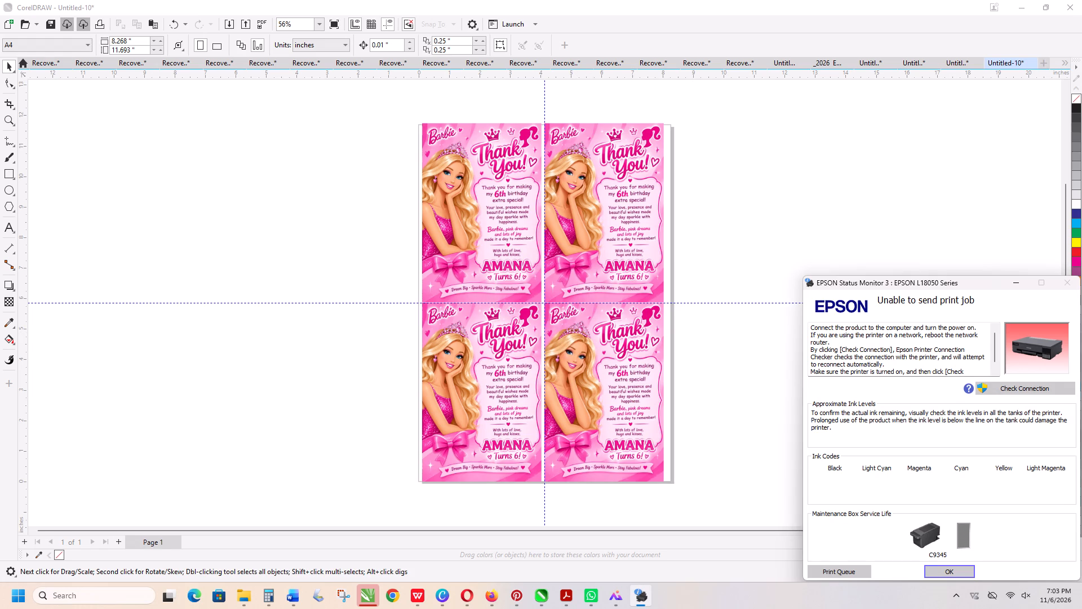
Start a new print job and choose EPSON PX660 Series (Copy 1) as the printer.
click(103, 23)
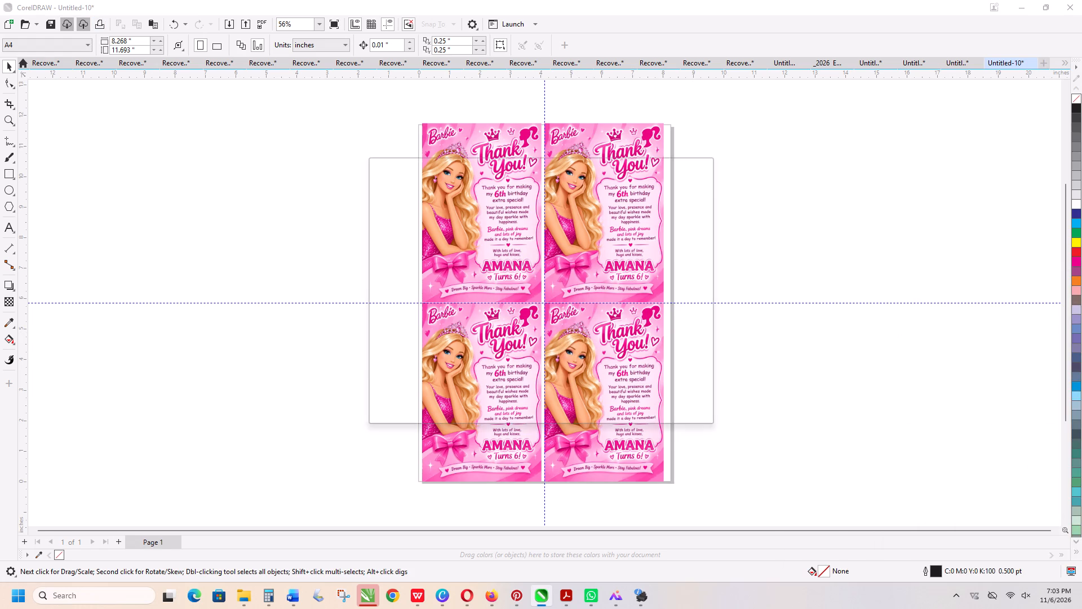
click(450, 212)
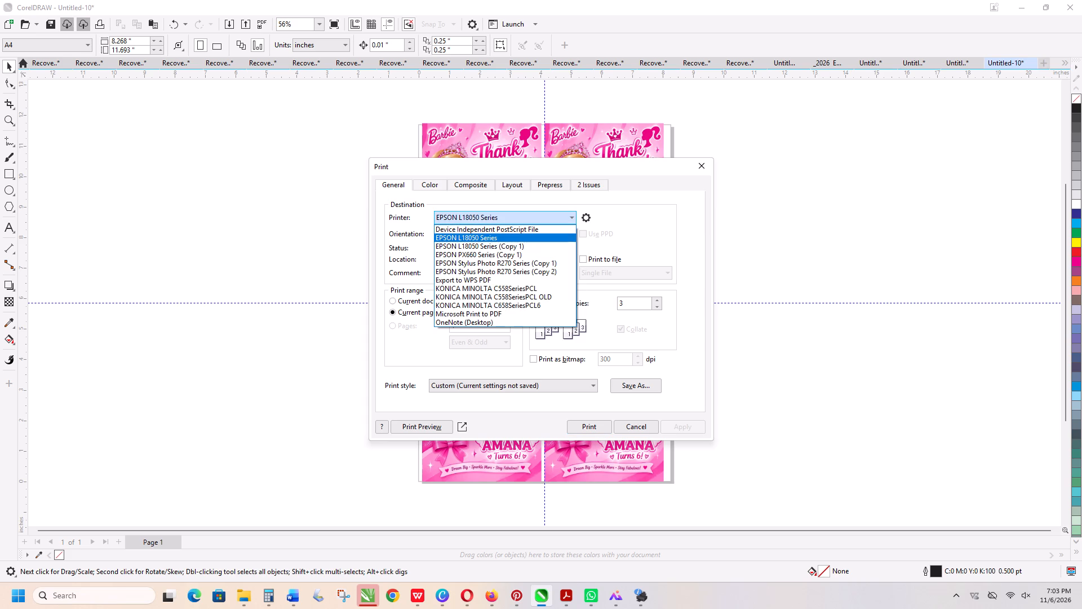
click(499, 255)
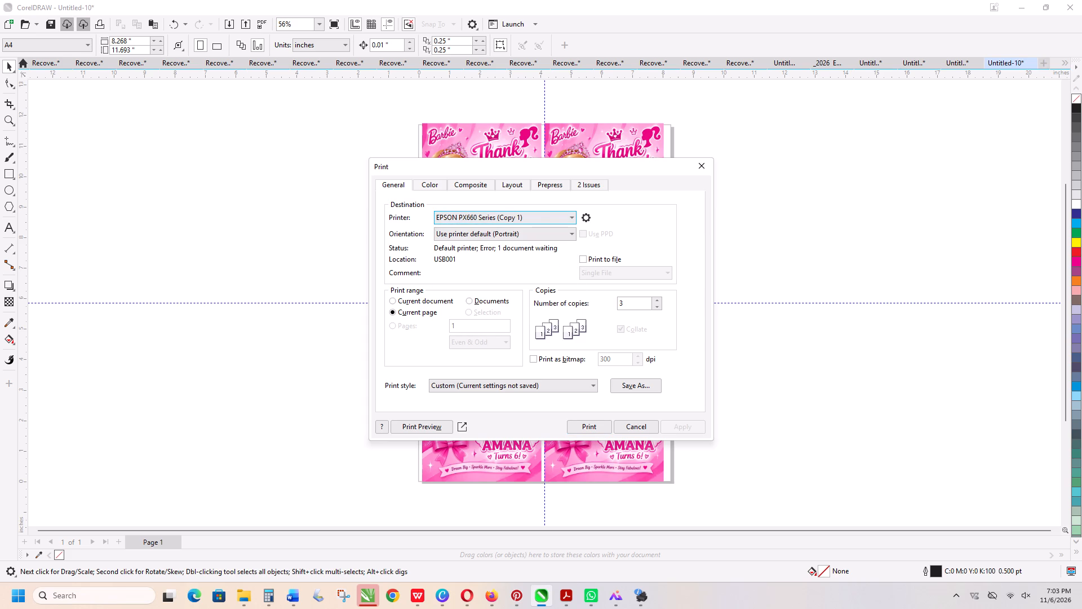
In the EPSON PX660 Series properties, set the quality option to Photo and the paper type to Epson Photo.
click(584, 219)
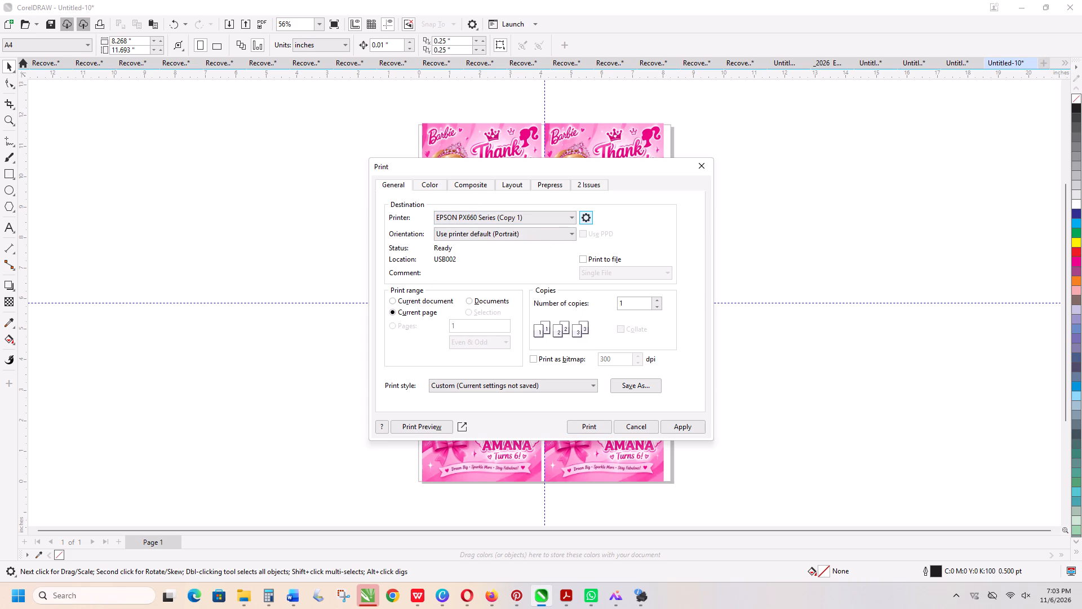
click(637, 301)
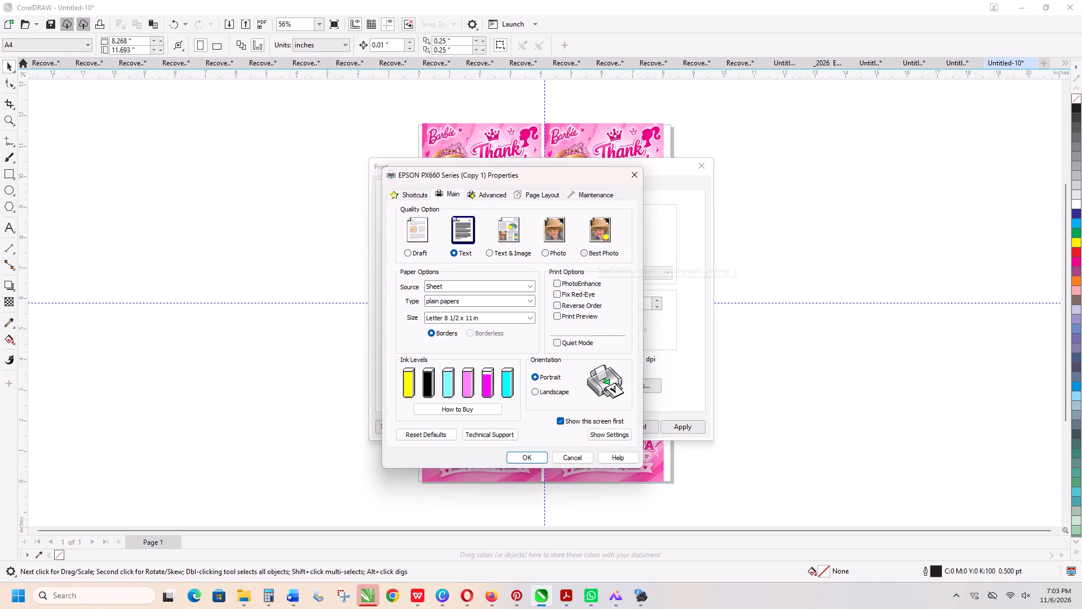
click(544, 255)
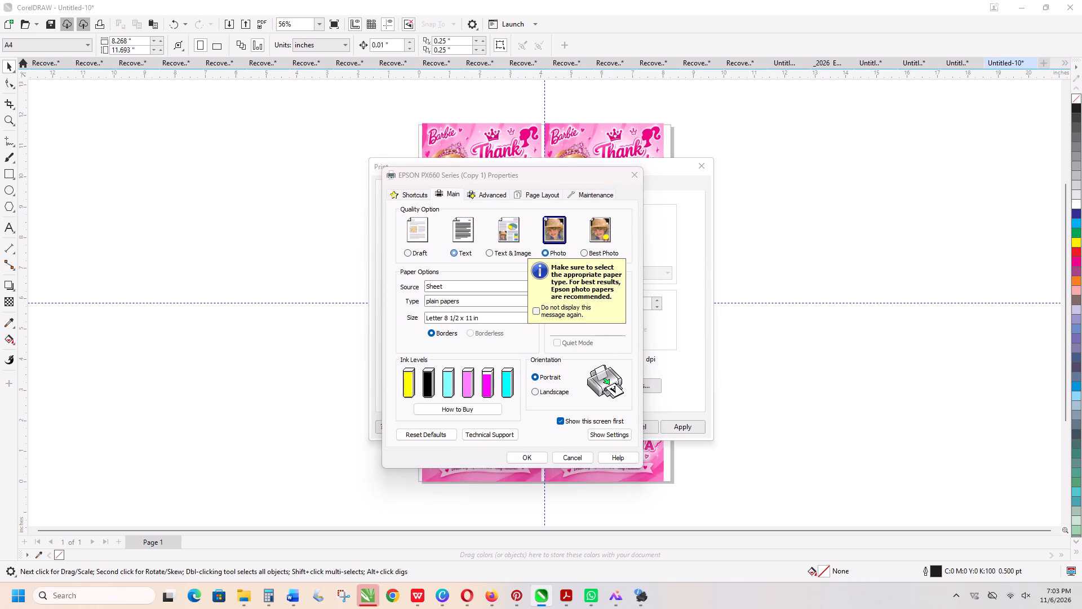
click(503, 281)
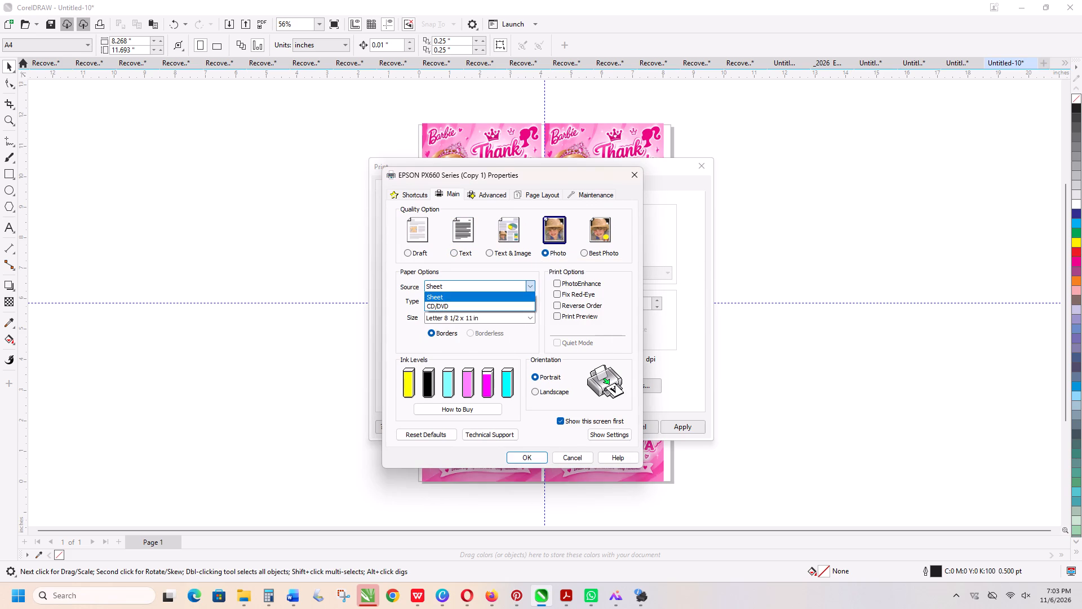
click(503, 281)
click(503, 297)
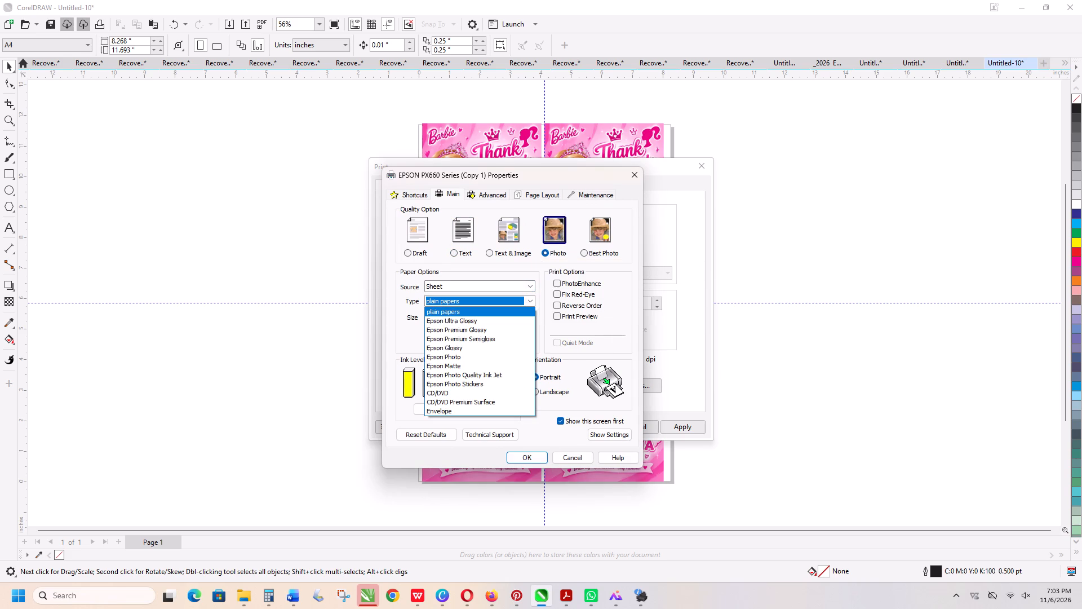
click(517, 354)
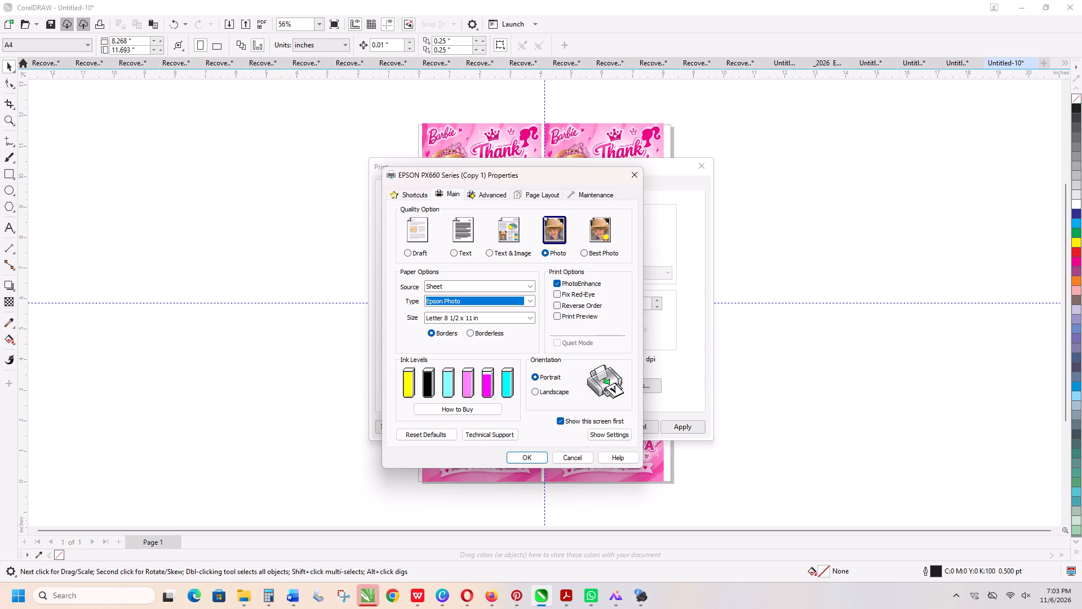
click(533, 449)
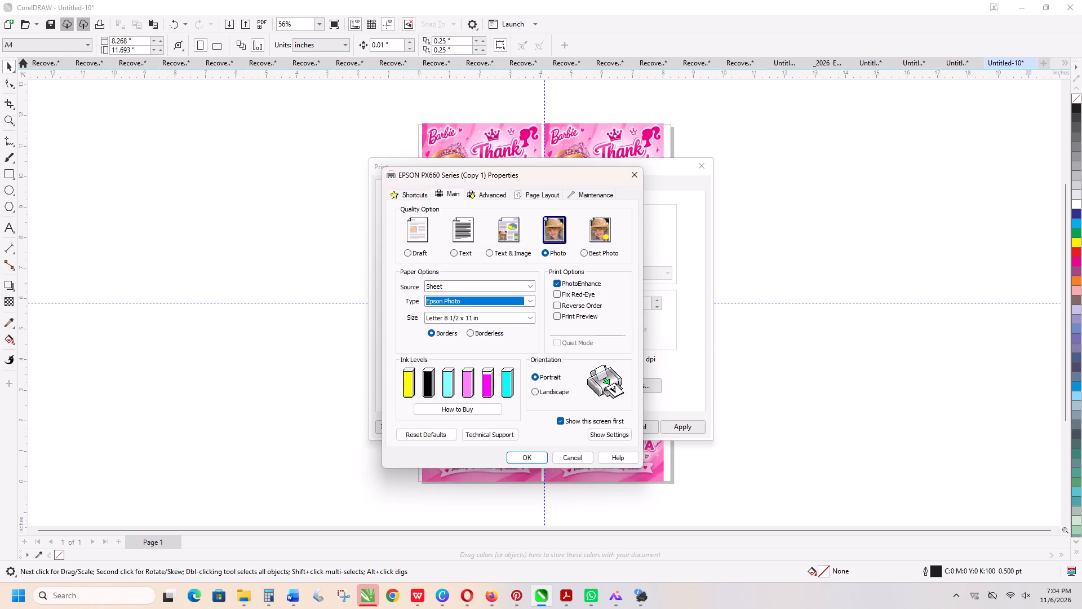
click(534, 452)
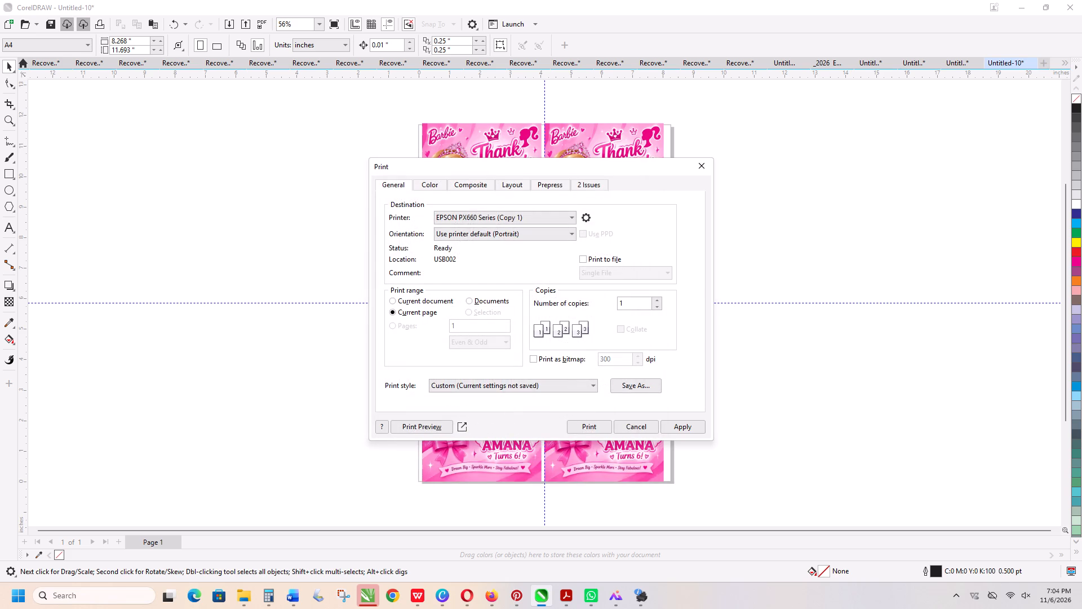
Set the number of copies to 3.
click(625, 301)
click(625, 301)
click(629, 304)
key(BackSpace)
key(3)
Recheck the EPSON PX660 Series properties, keeping the option to show this screen first enabled.
click(588, 214)
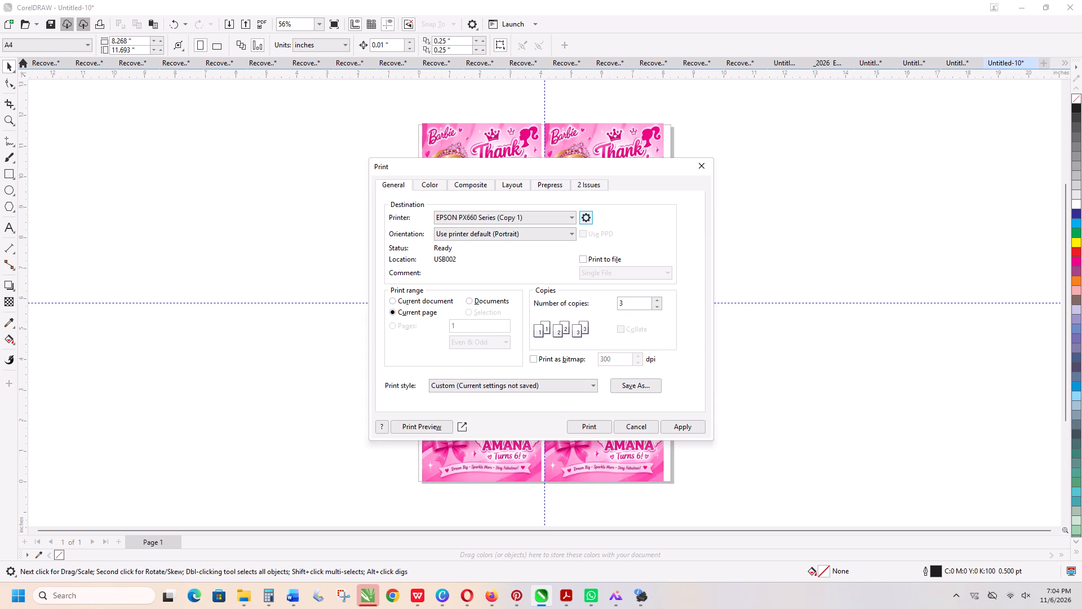
click(607, 421)
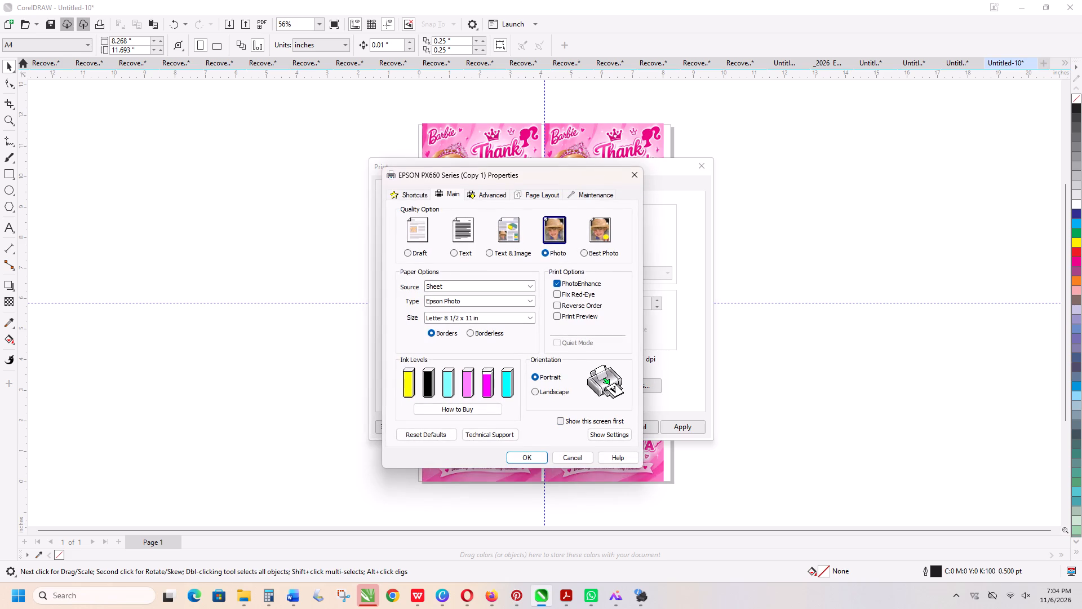
click(558, 417)
click(533, 451)
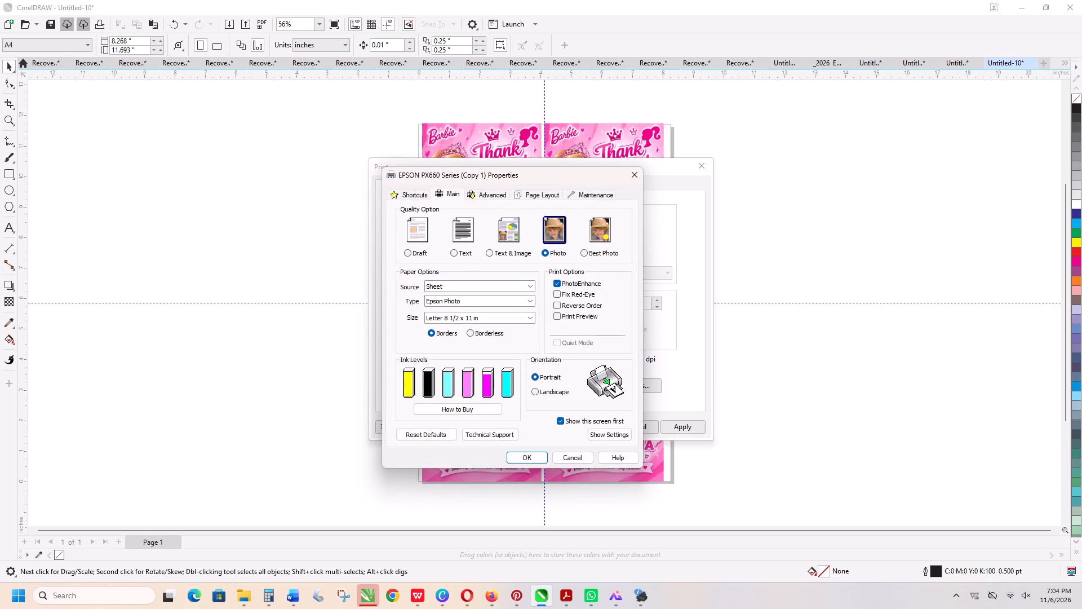
click(531, 451)
click(529, 454)
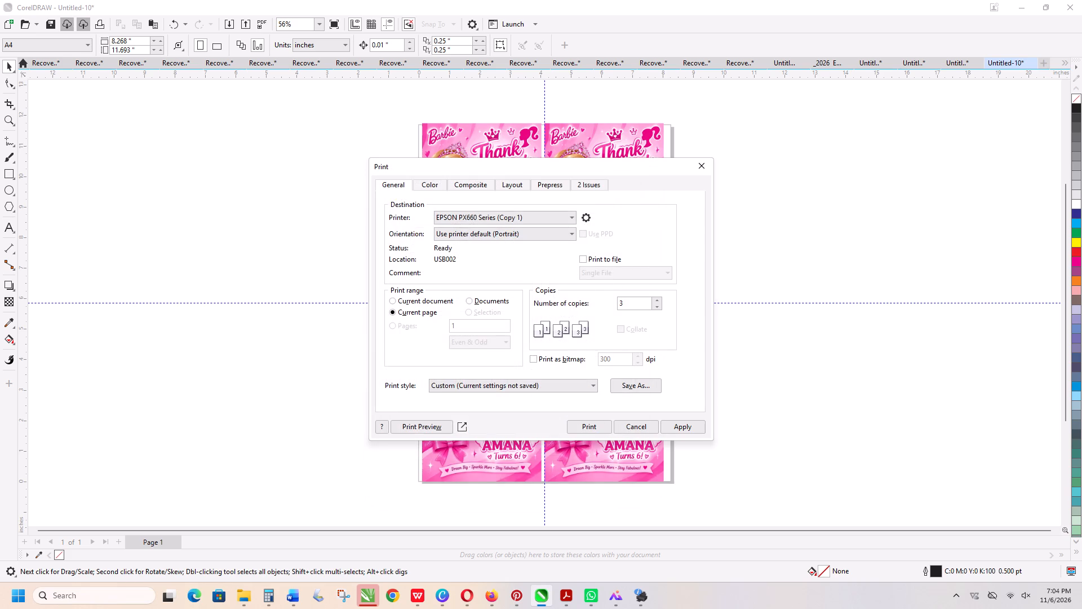
Print the card page on the EPSON PX660 Series (Copy 1).
click(588, 425)
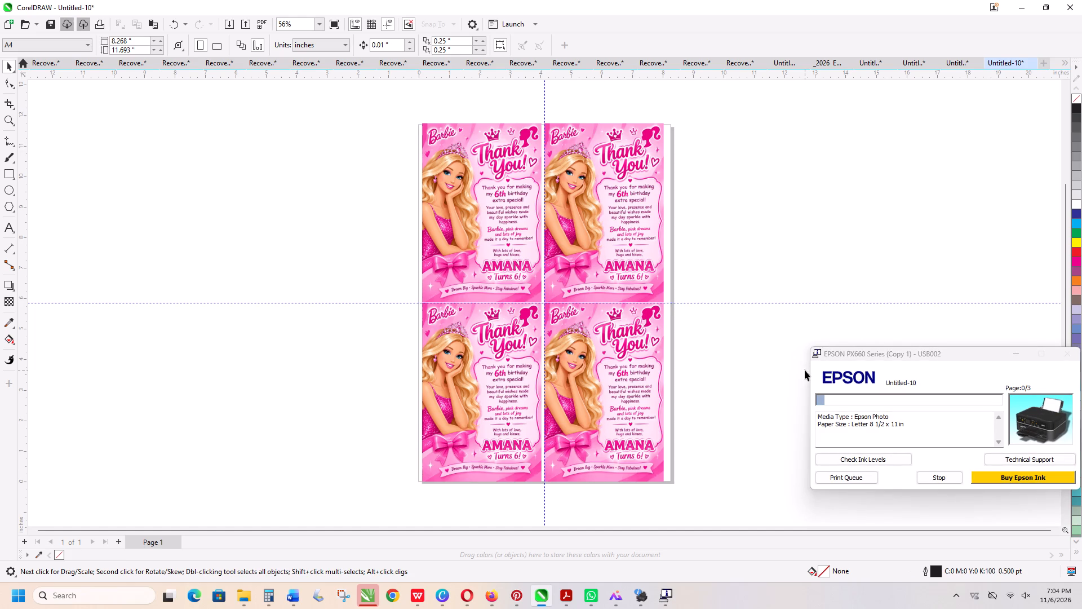
Delete the lower-left thank-you card from the page.
click(450, 376)
right_click(454, 364)
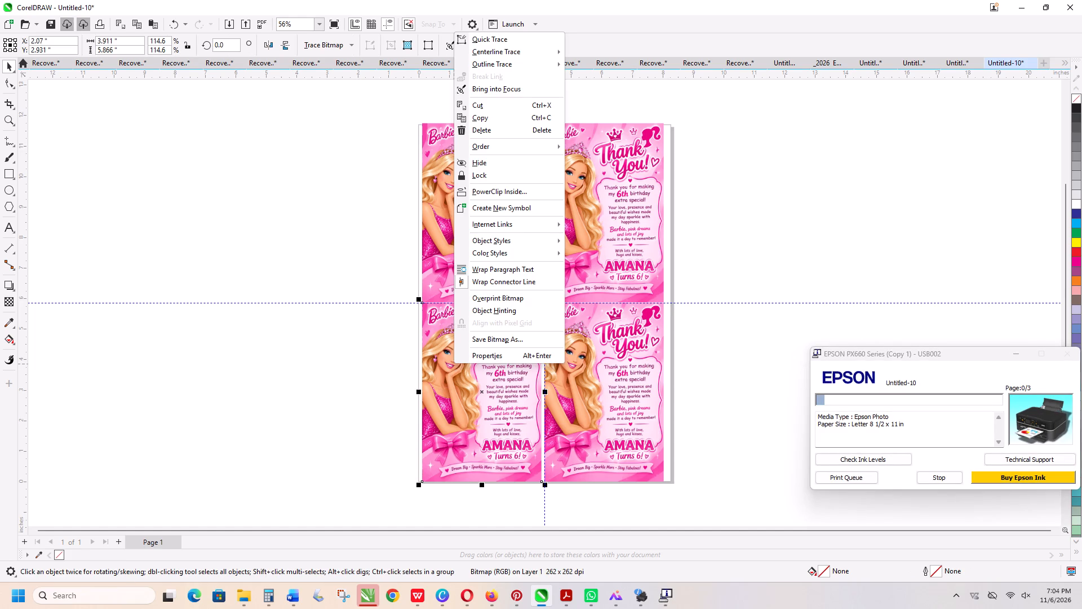
click(475, 129)
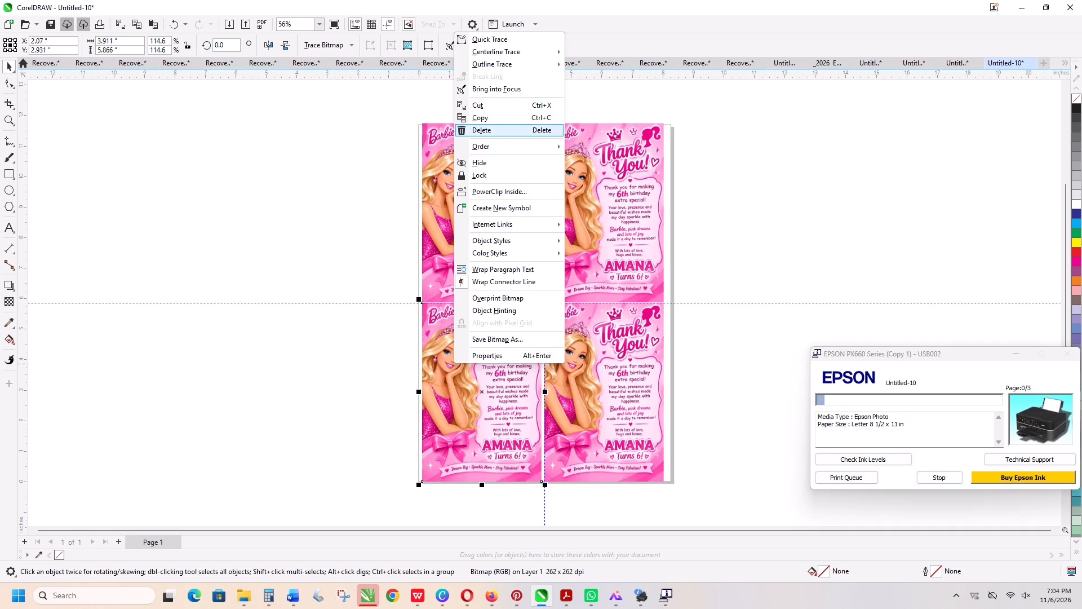
Move the lower-right thank-you card off the page and delete it.
right_click(590, 387)
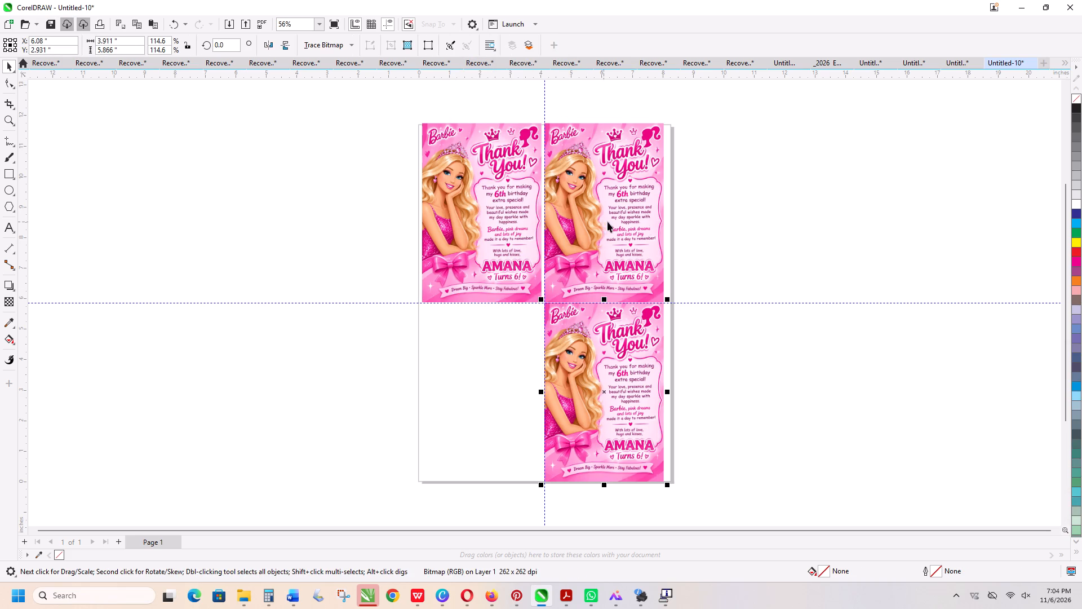
right_click(714, 223)
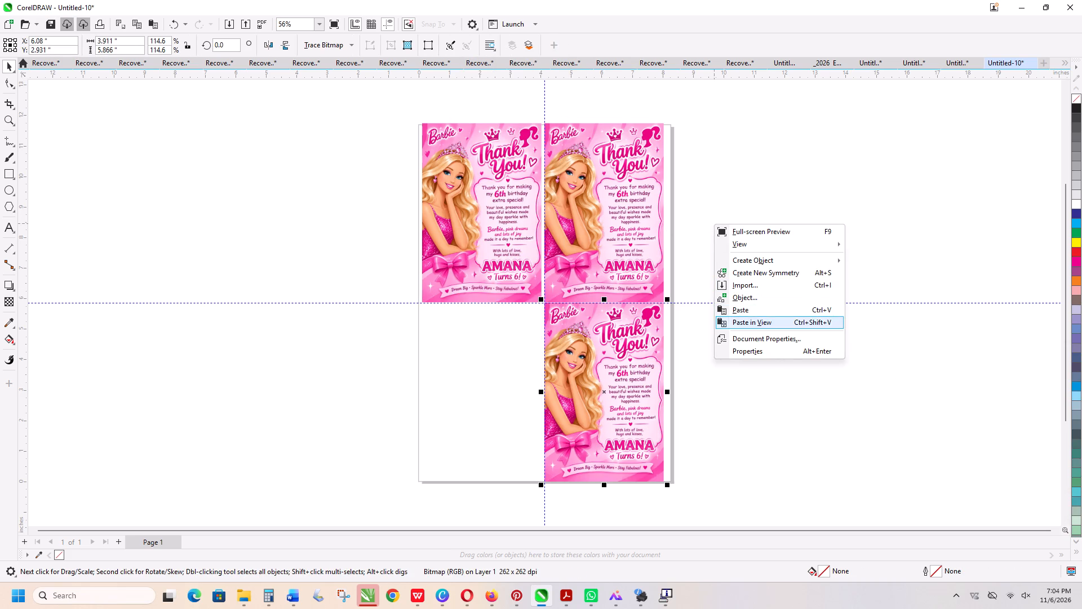
click(722, 173)
drag(643, 344, 655, 344)
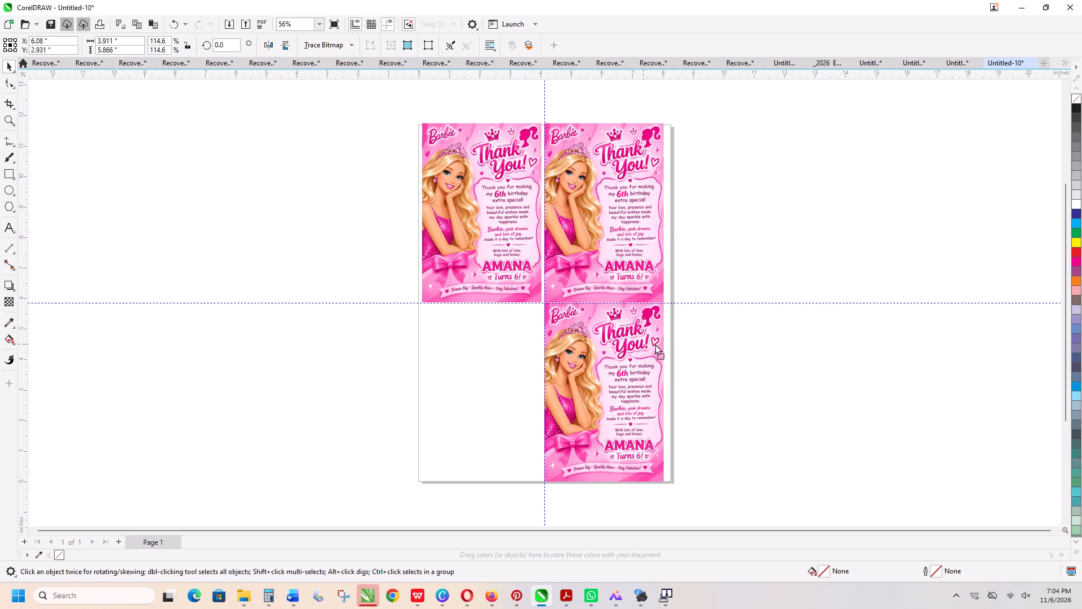
drag(655, 344, 789, 244)
right_click(844, 236)
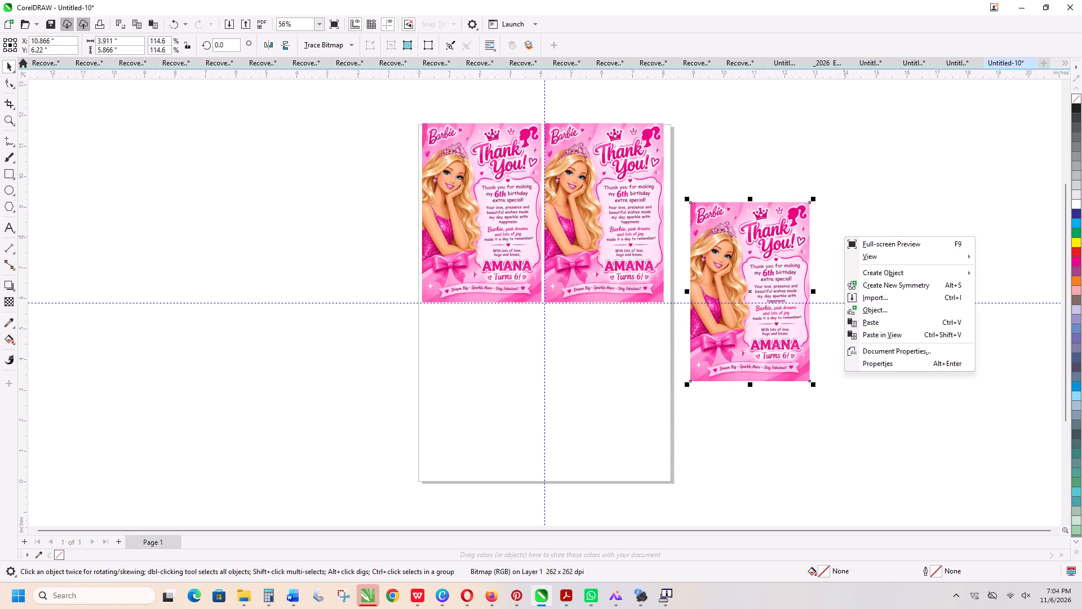
click(856, 212)
drag(775, 231, 789, 302)
right_click(791, 304)
right_click(793, 308)
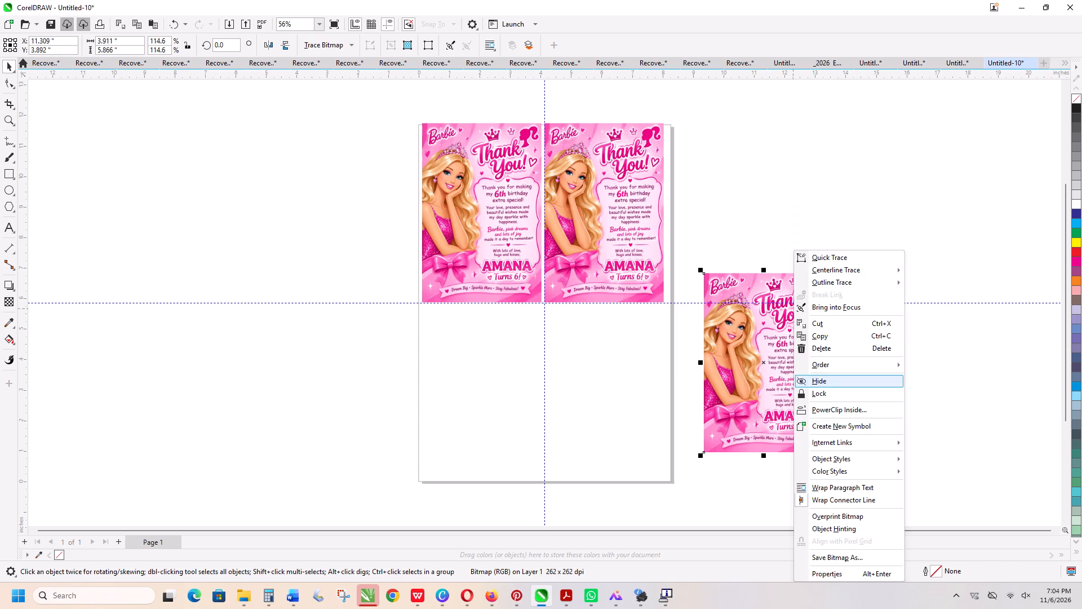
click(818, 348)
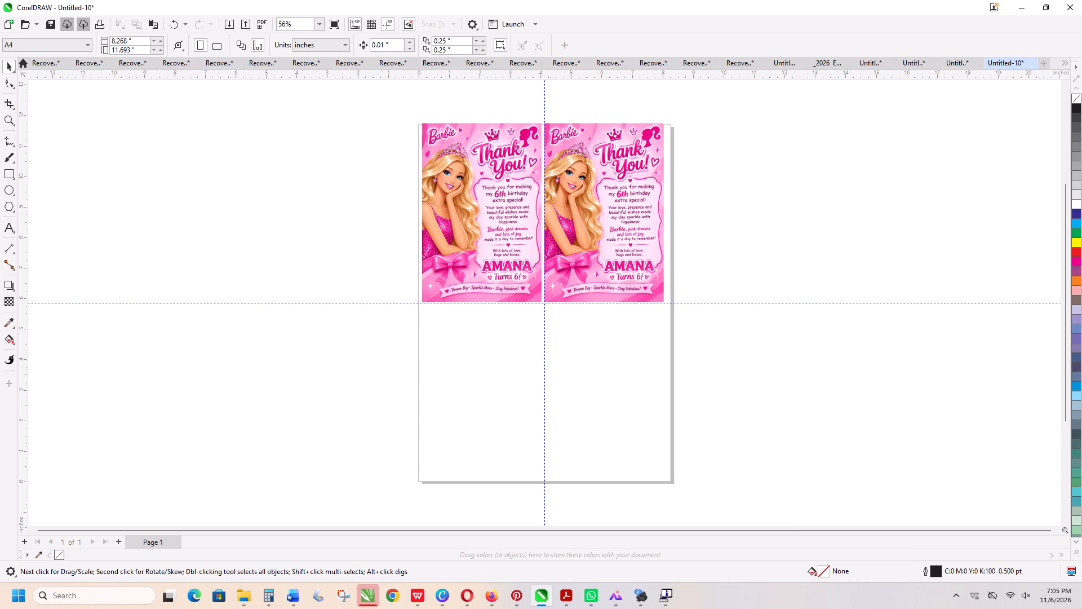
Open the print settings for the current page and set the number of copies to 1.
click(99, 23)
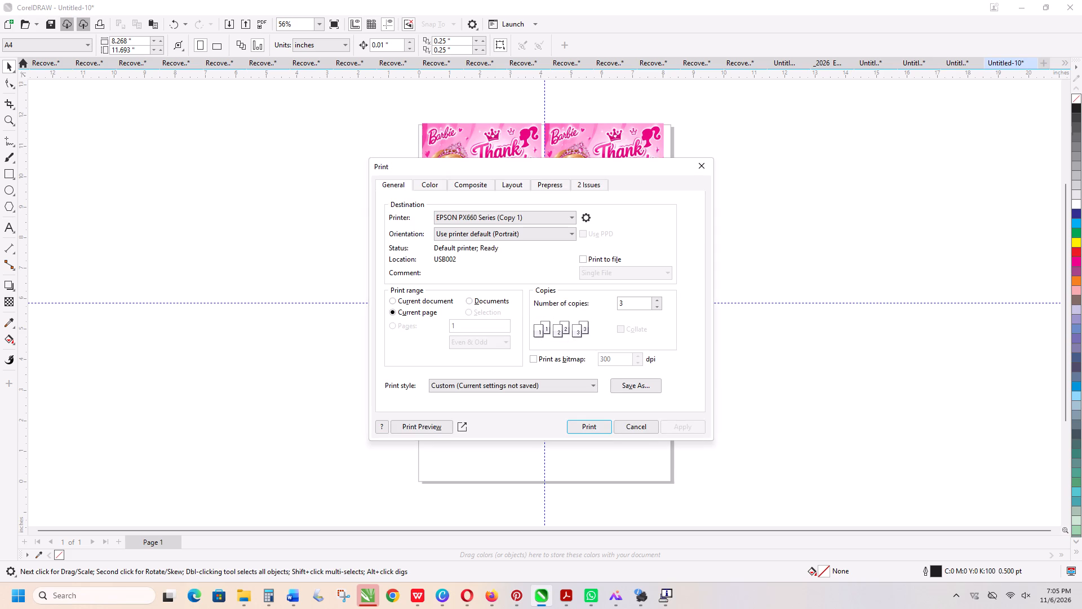
click(627, 307)
key(BackSpace)
key(1)
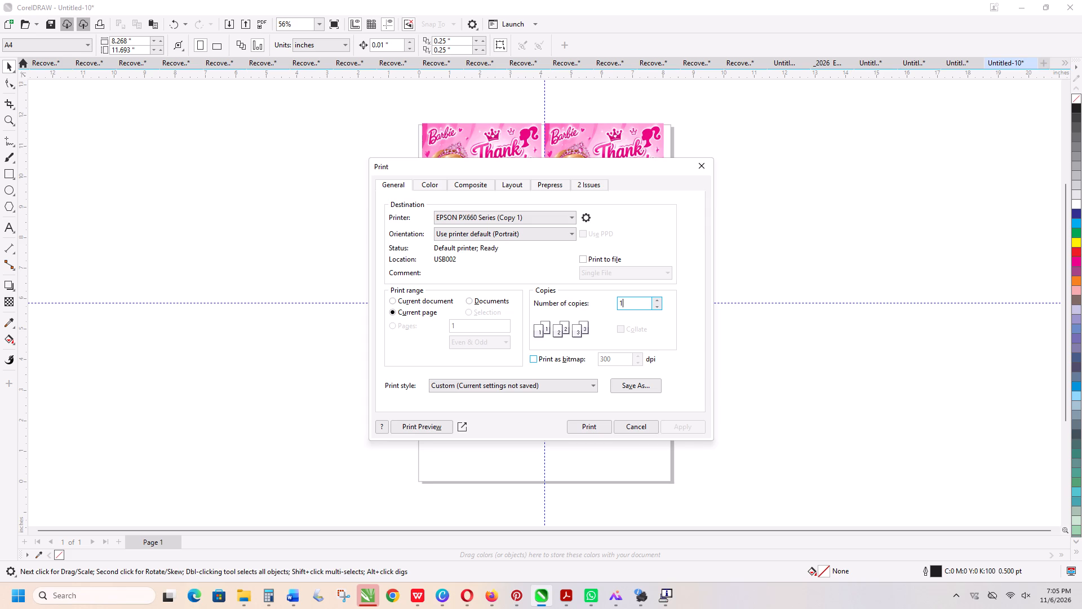
Set the paper size to A4 210 x 297 mm in the EPSON PX660 Series (Copy 1) properties.
click(584, 220)
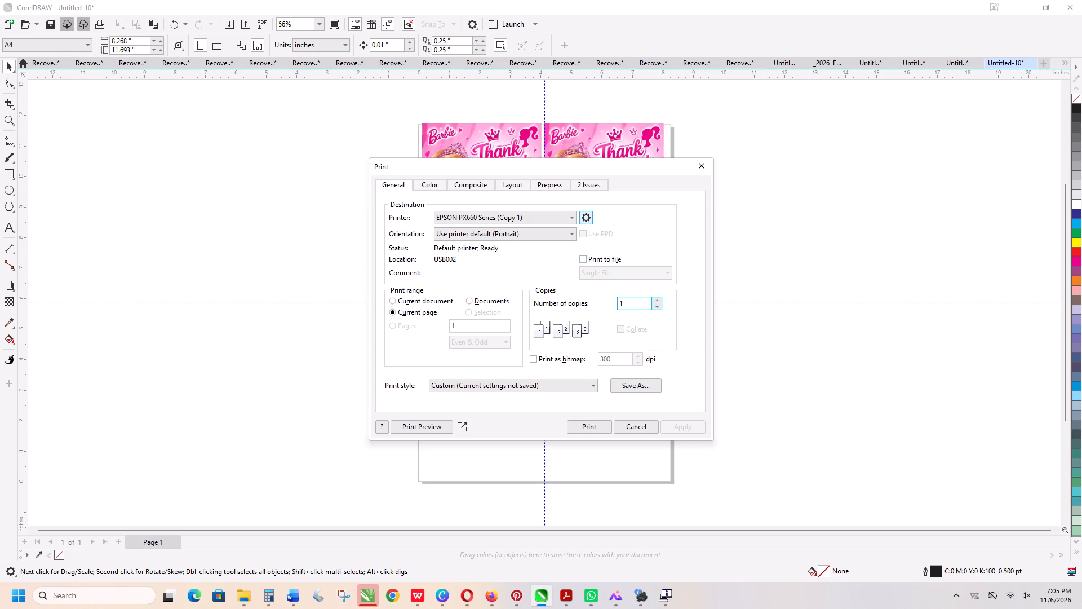
click(584, 220)
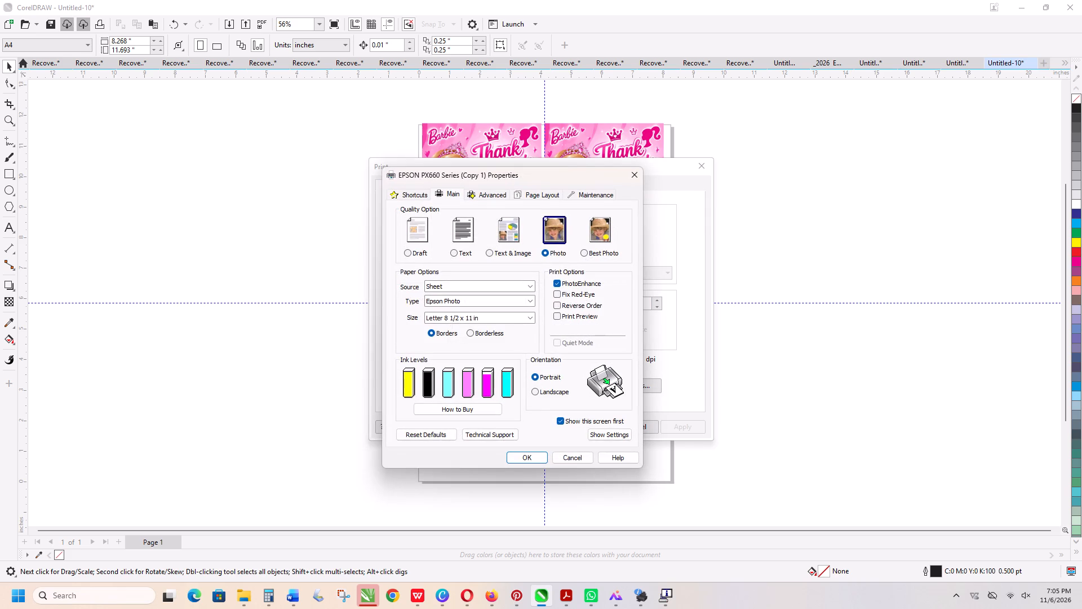
click(509, 312)
click(464, 328)
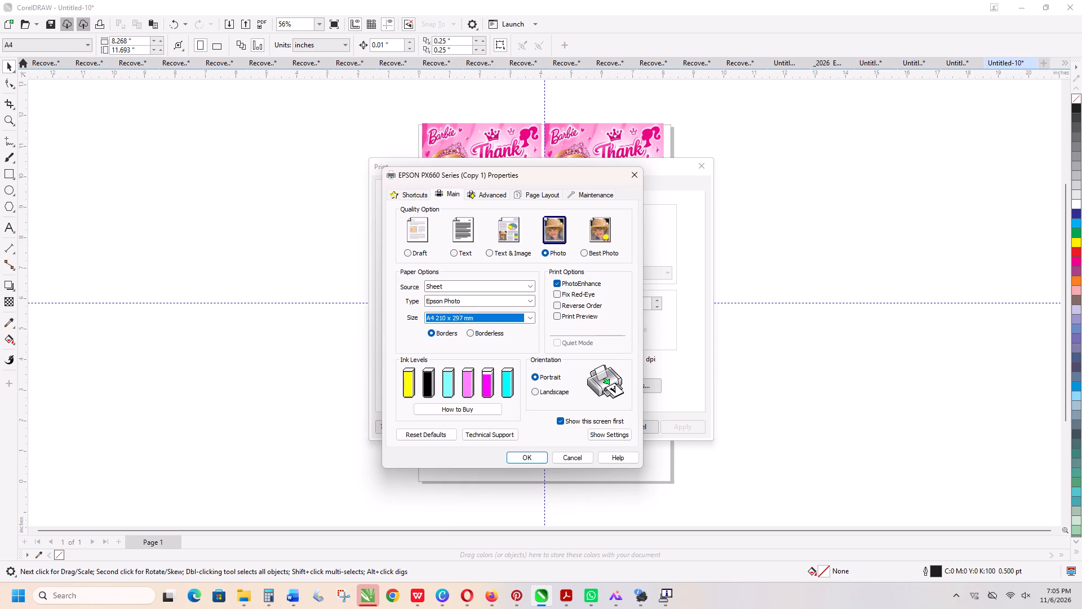
click(536, 454)
Print the two-card page on the EPSON PX660 Series (Copy 1).
click(586, 425)
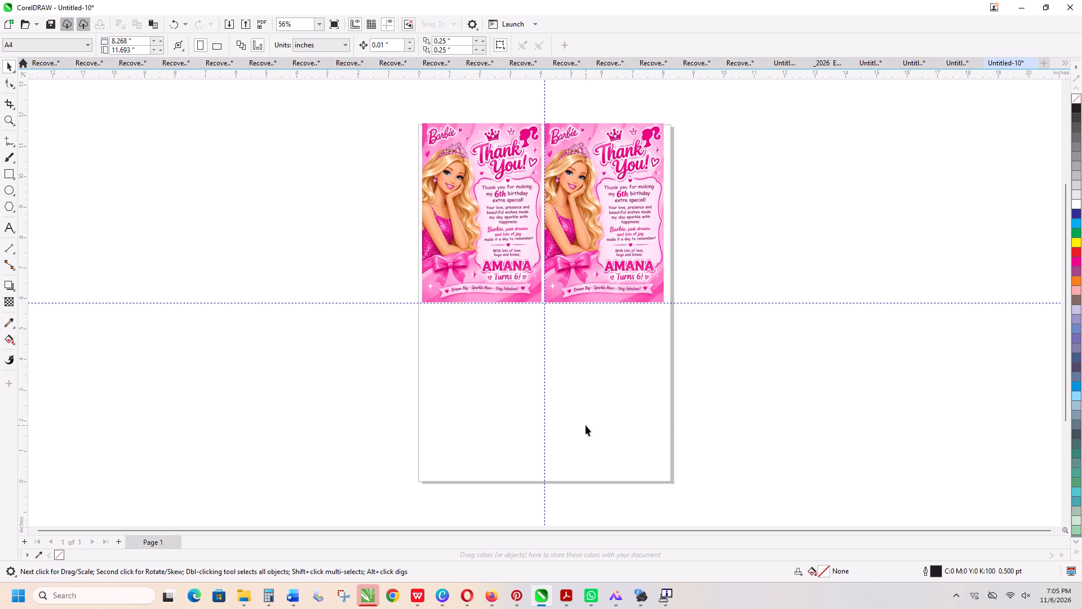
Switch to Word and look through the lesson questions and answers in Document8.
click(288, 601)
scroll(501, 263, down, 2)
scroll(501, 263, up, 1)
scroll(501, 263, down, 1)
scroll(501, 263, up, 1)
scroll(501, 263, down, 1)
scroll(901, 324, up, 1)
scroll(901, 324, down, 2)
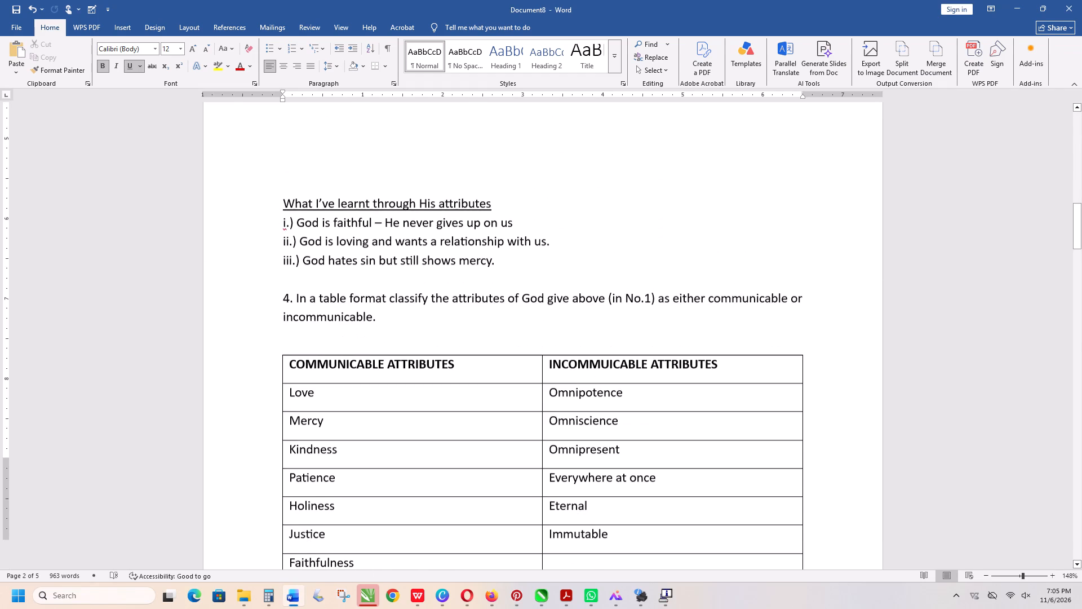
scroll(901, 324, down, 1)
scroll(901, 324, up, 1)
scroll(901, 324, down, 1)
scroll(901, 324, up, 1)
scroll(901, 324, down, 1)
scroll(901, 324, up, 1)
scroll(901, 324, down, 2)
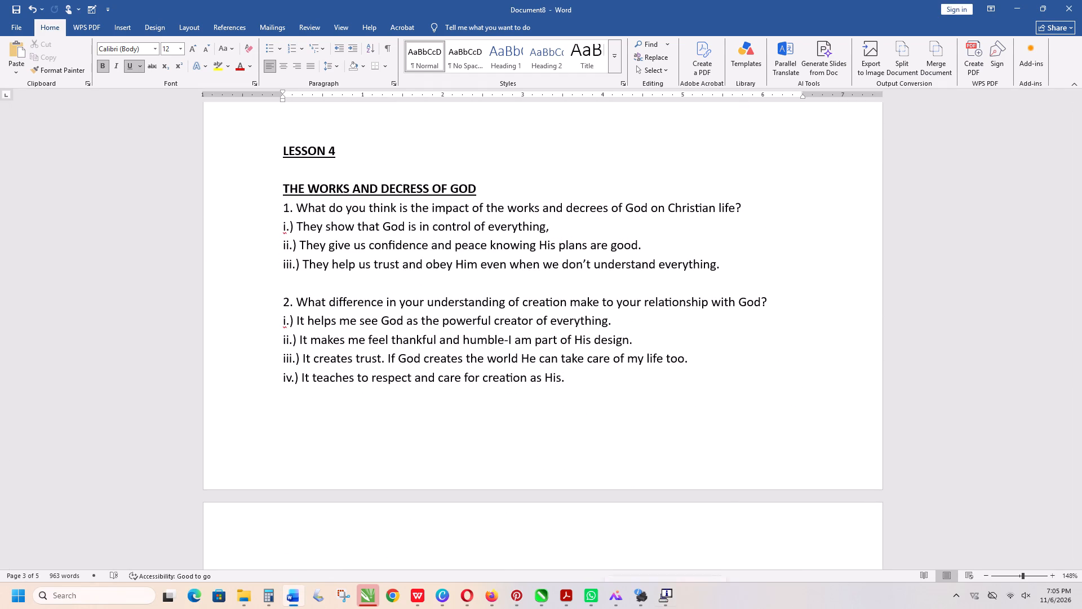
Check the EPSON L18050 Series status monitor, open its print queue and dismiss the monitor.
click(637, 601)
click(637, 601)
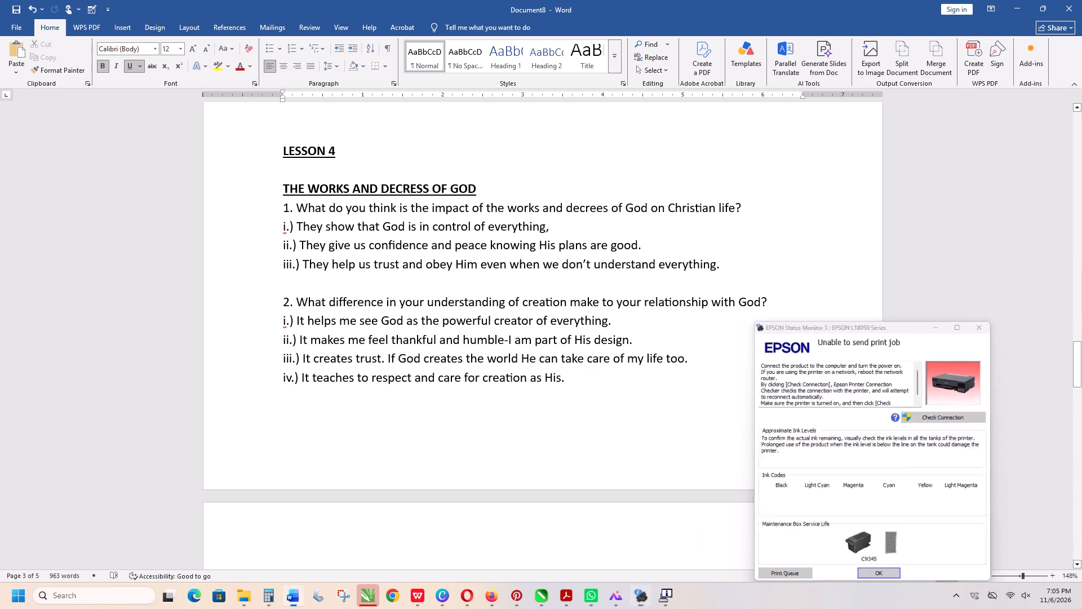
click(637, 601)
click(637, 601)
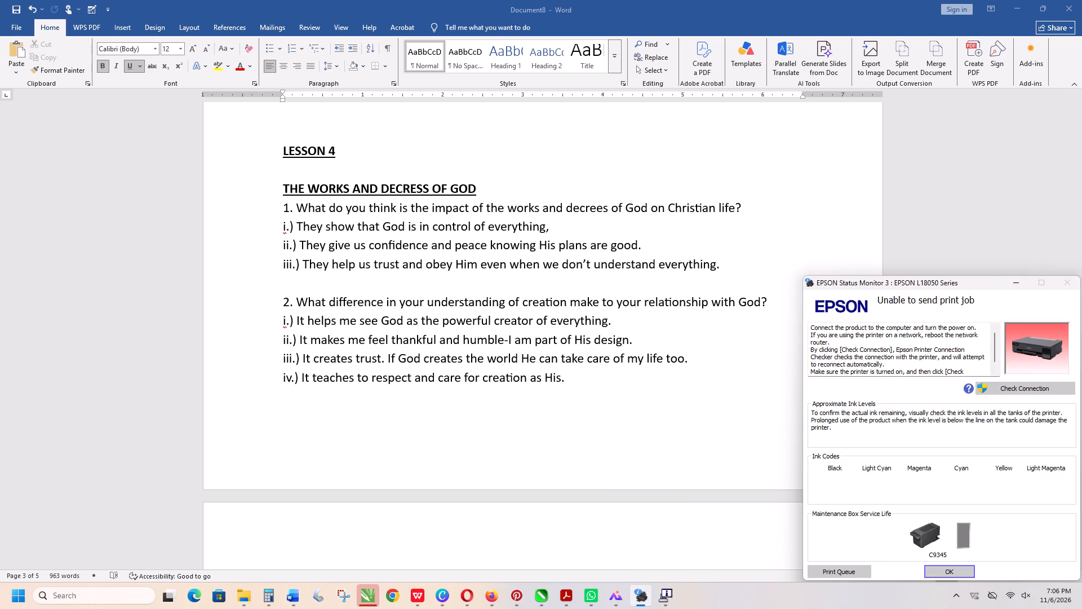
click(840, 567)
click(840, 567)
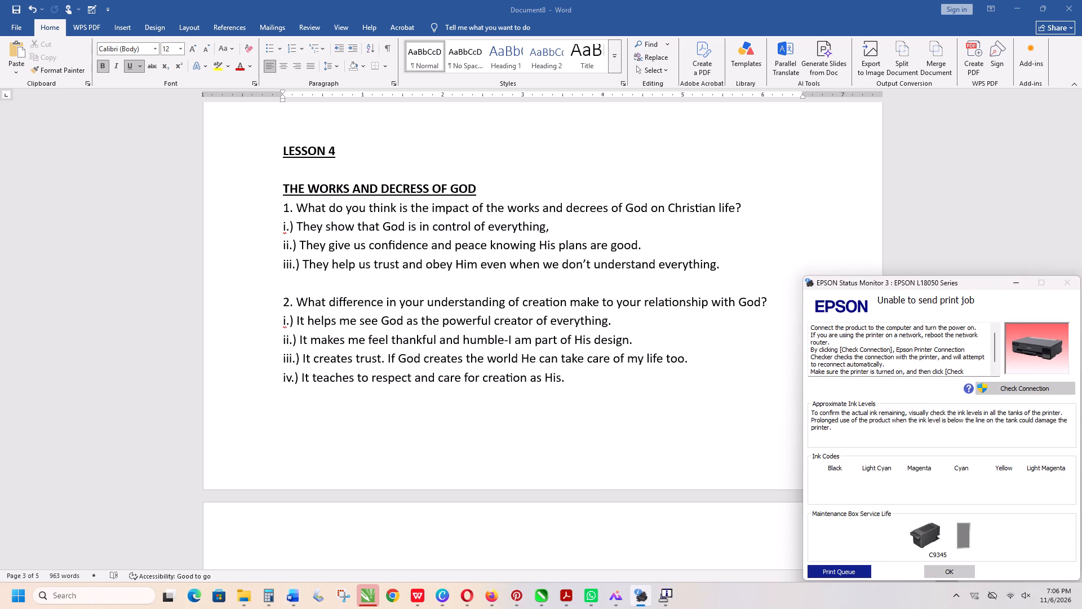
click(952, 569)
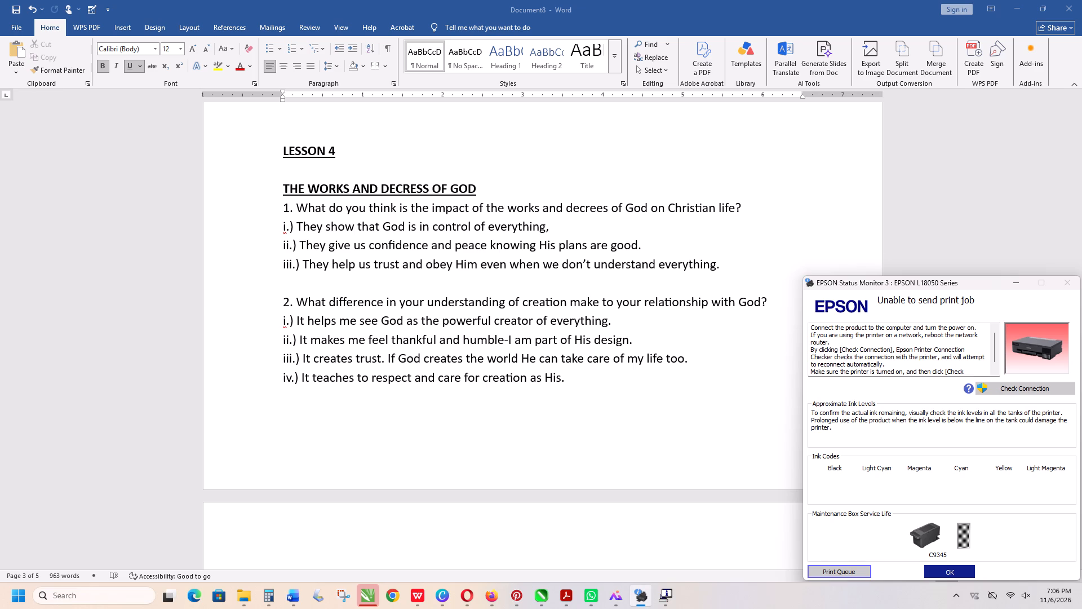
click(765, 602)
Open the print queue of the EPSON PX660 Series (Copy 1) and examine its jobs, leaving them unchanged.
click(643, 604)
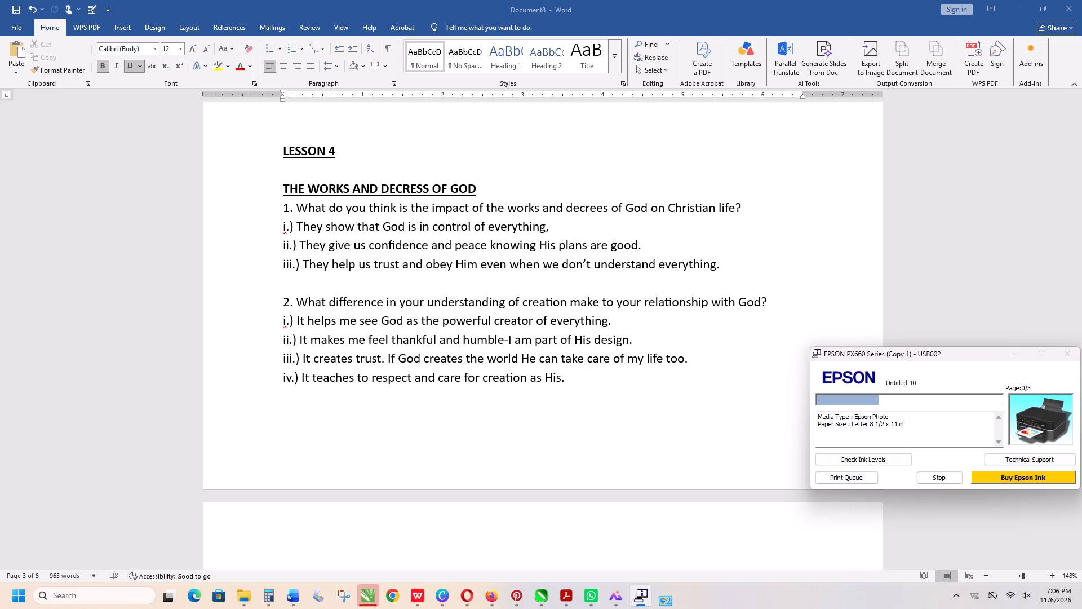
click(838, 478)
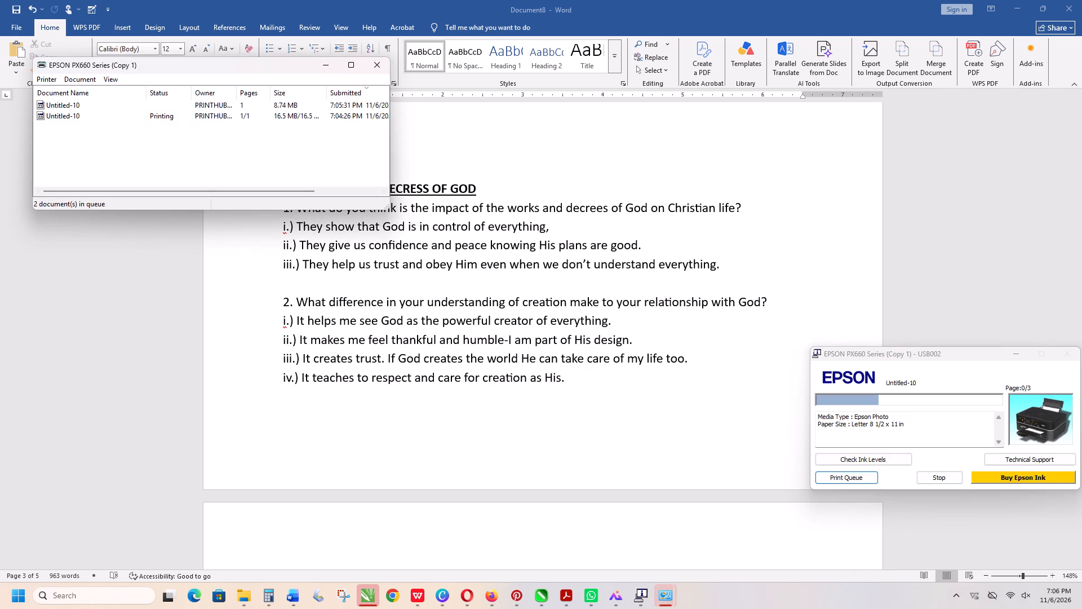
right_click(266, 105)
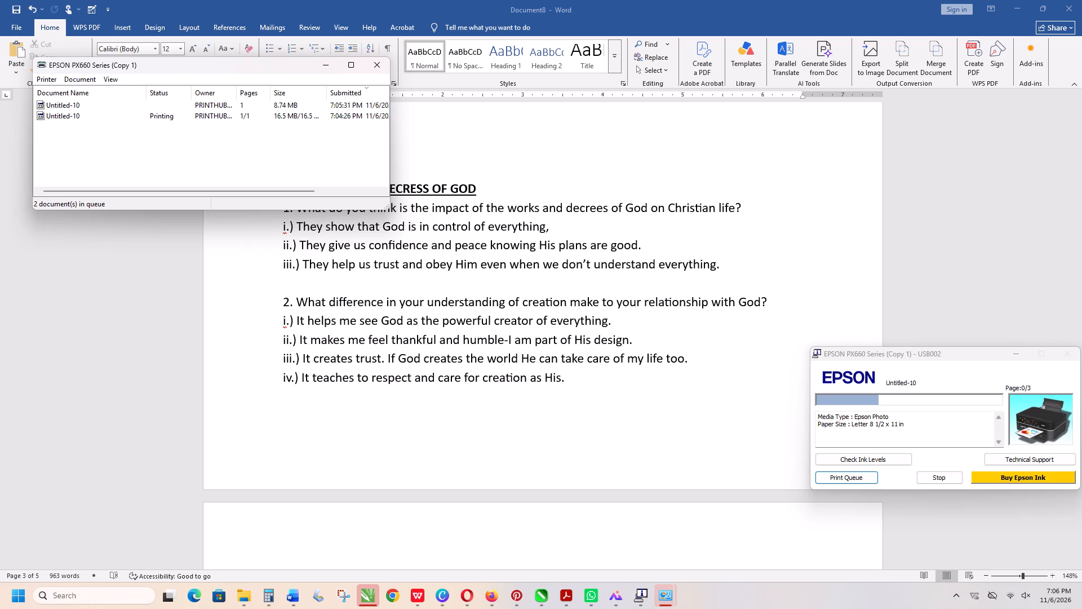
right_click(233, 111)
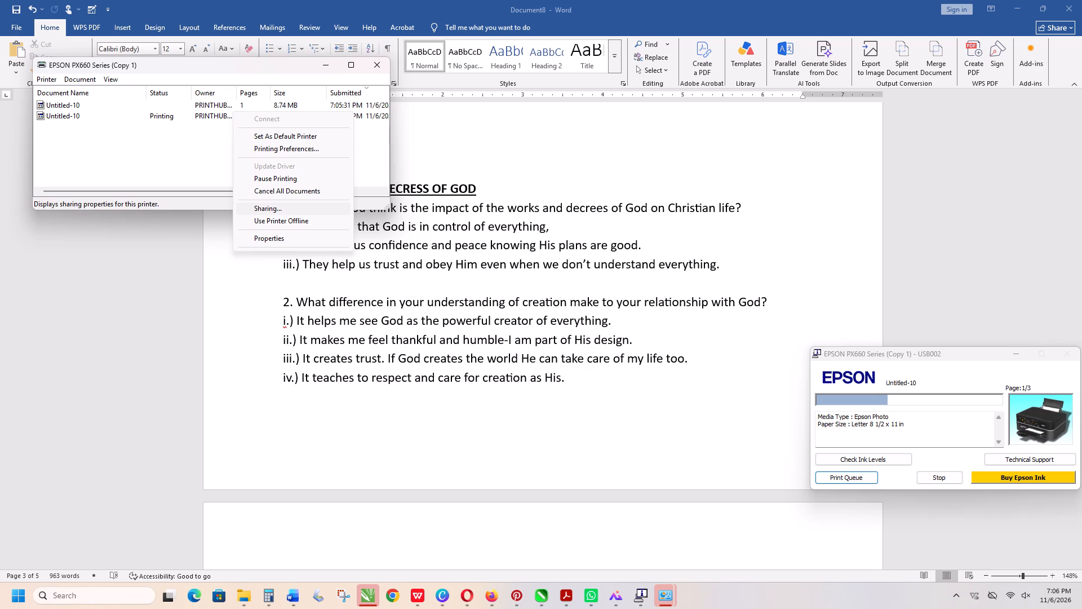
click(371, 56)
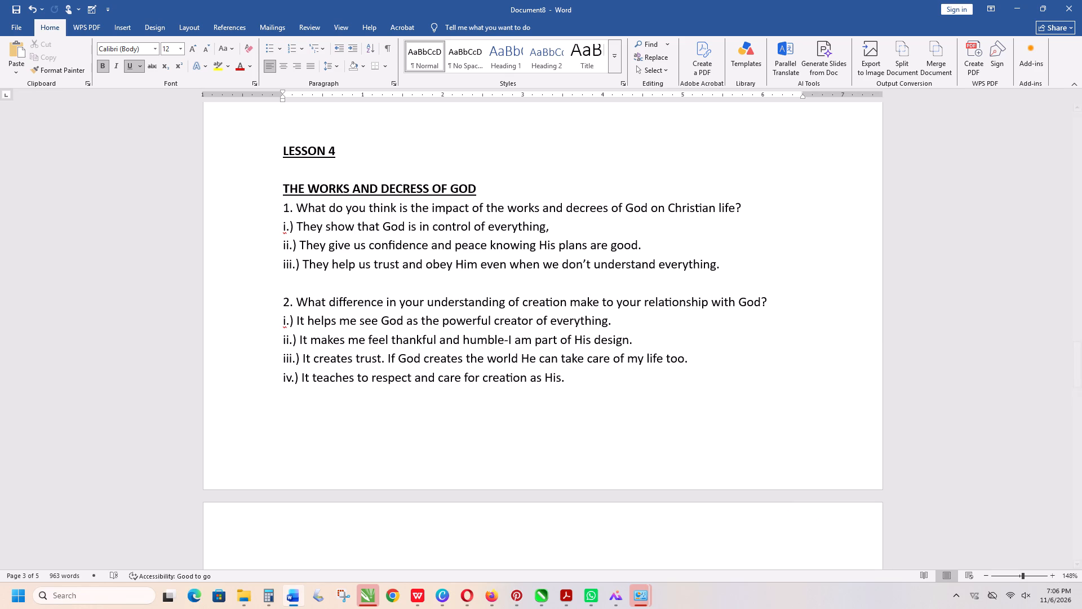
Bring up the open EPSON printer queue windows to choose one for review.
click(635, 589)
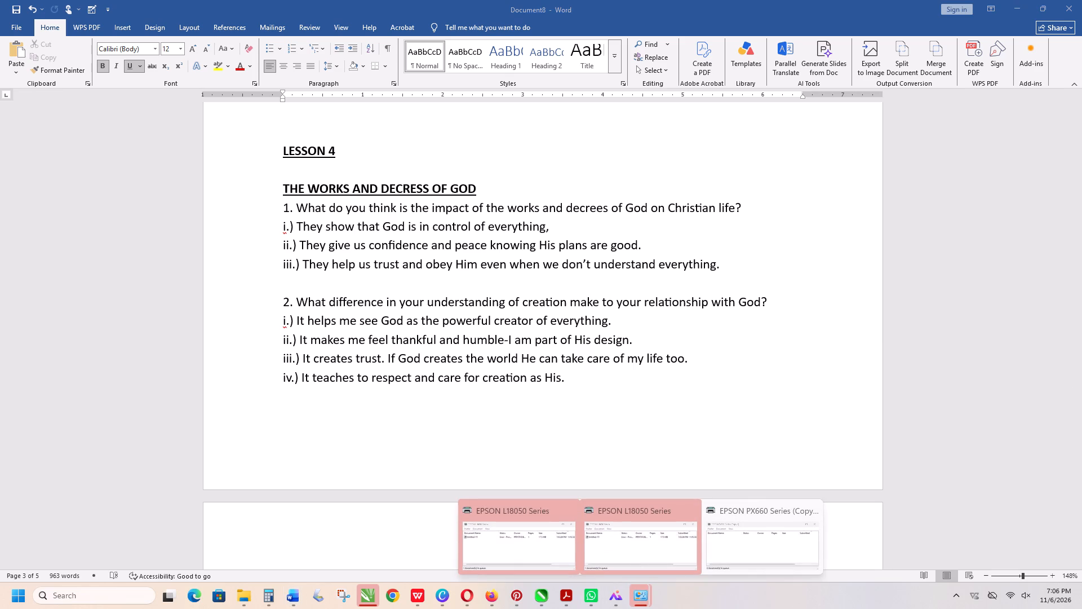